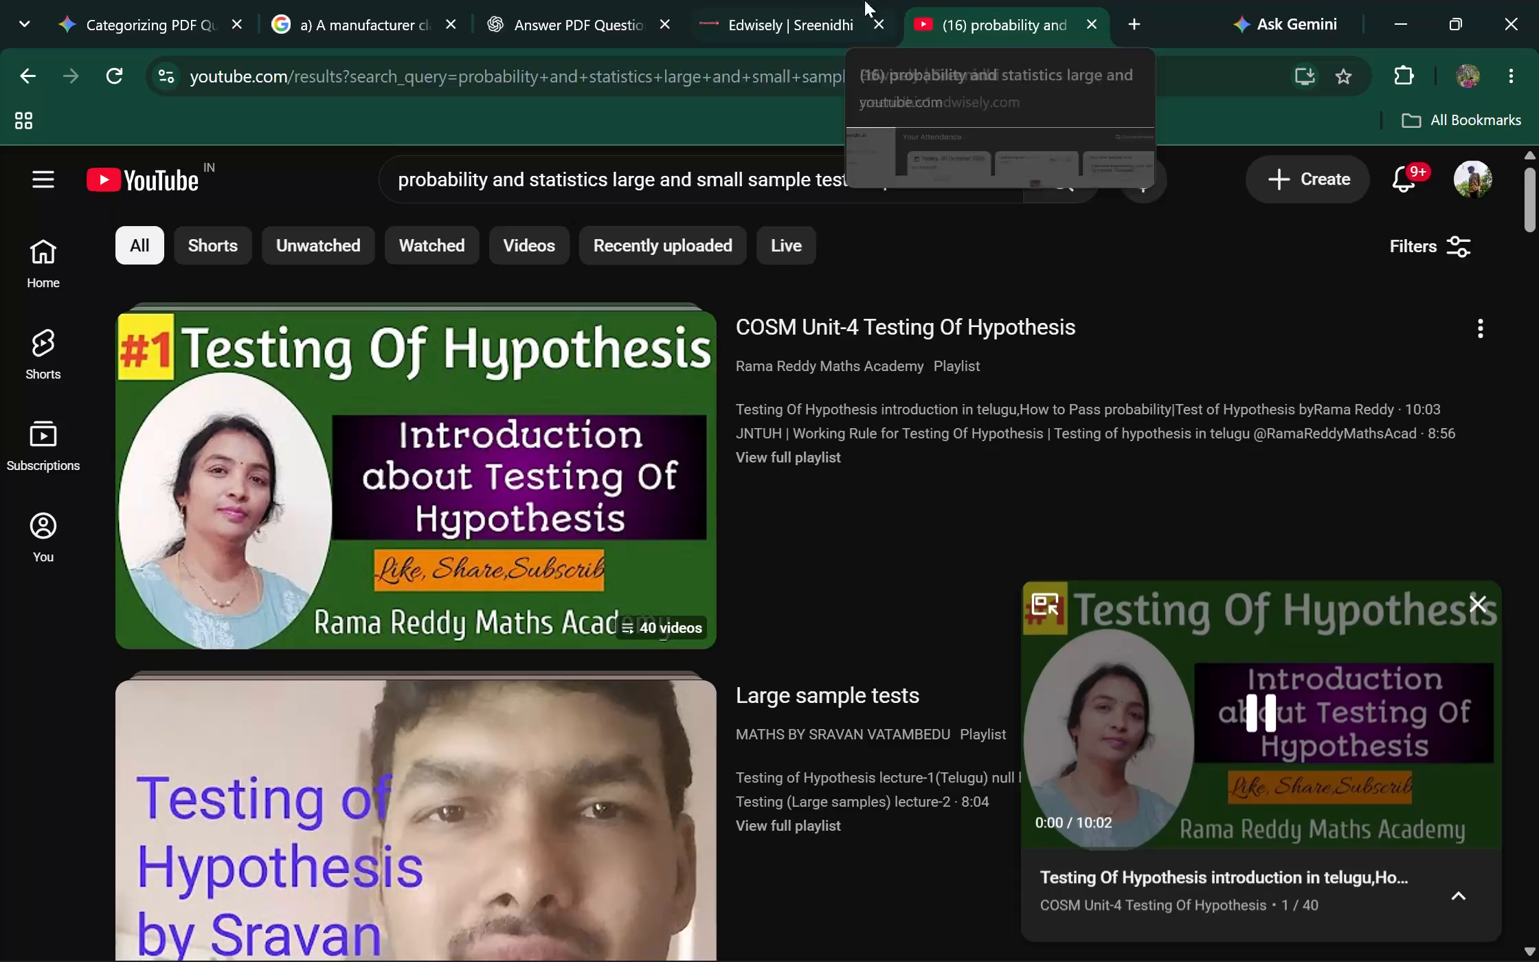
Switch to the Edwisely attendance page and open the attendance regularization requests under its change requests.
click(743, 0)
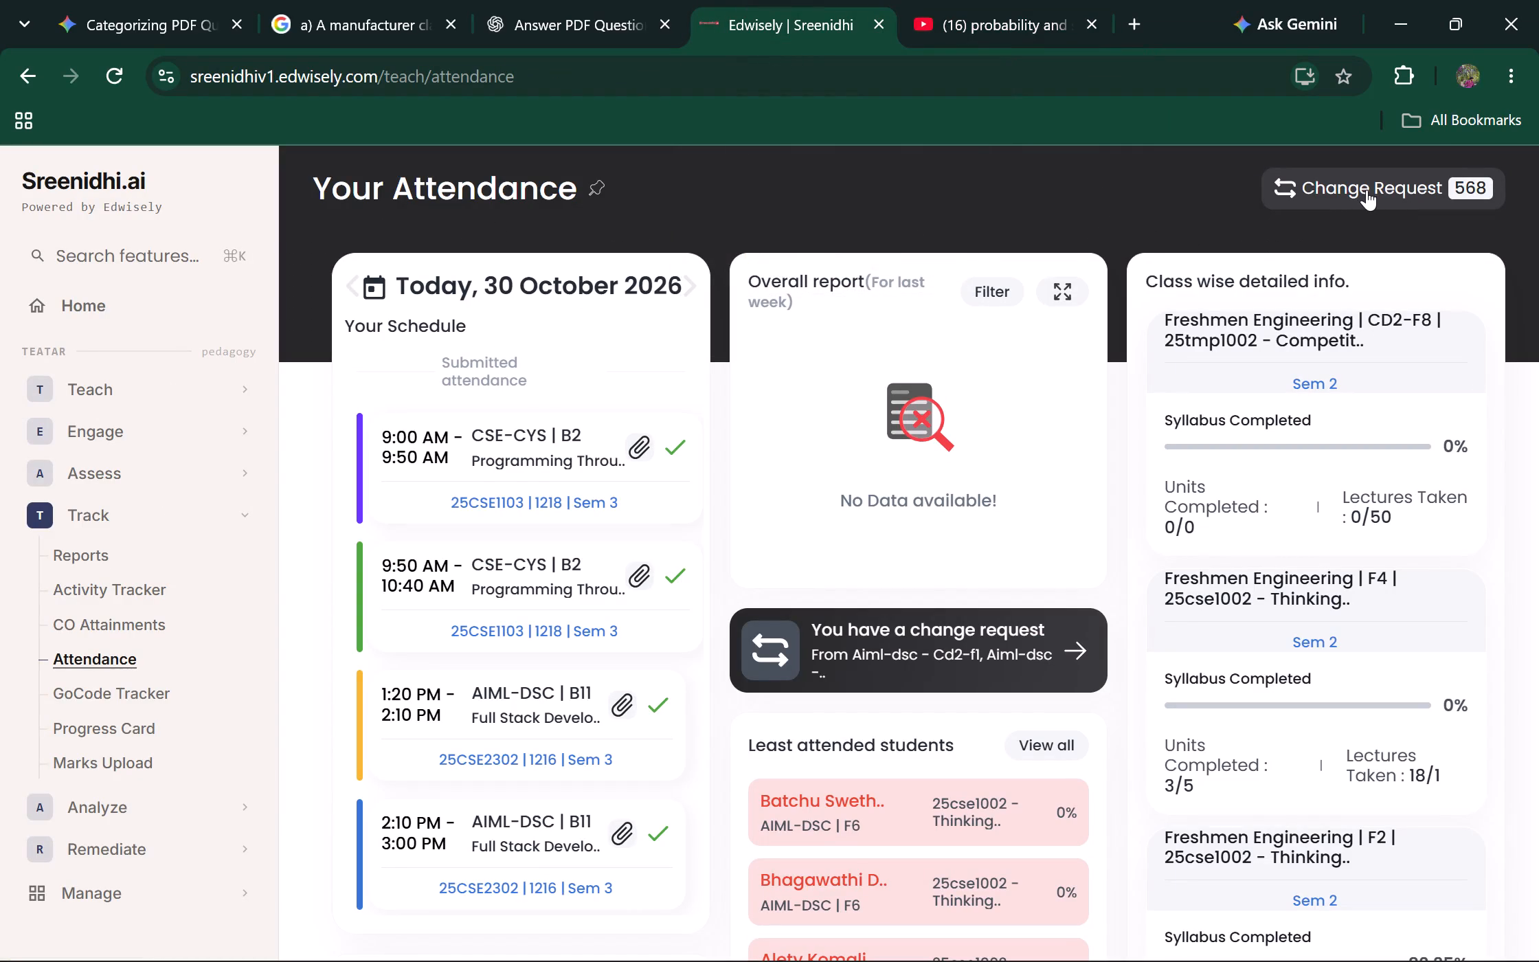
click(1365, 189)
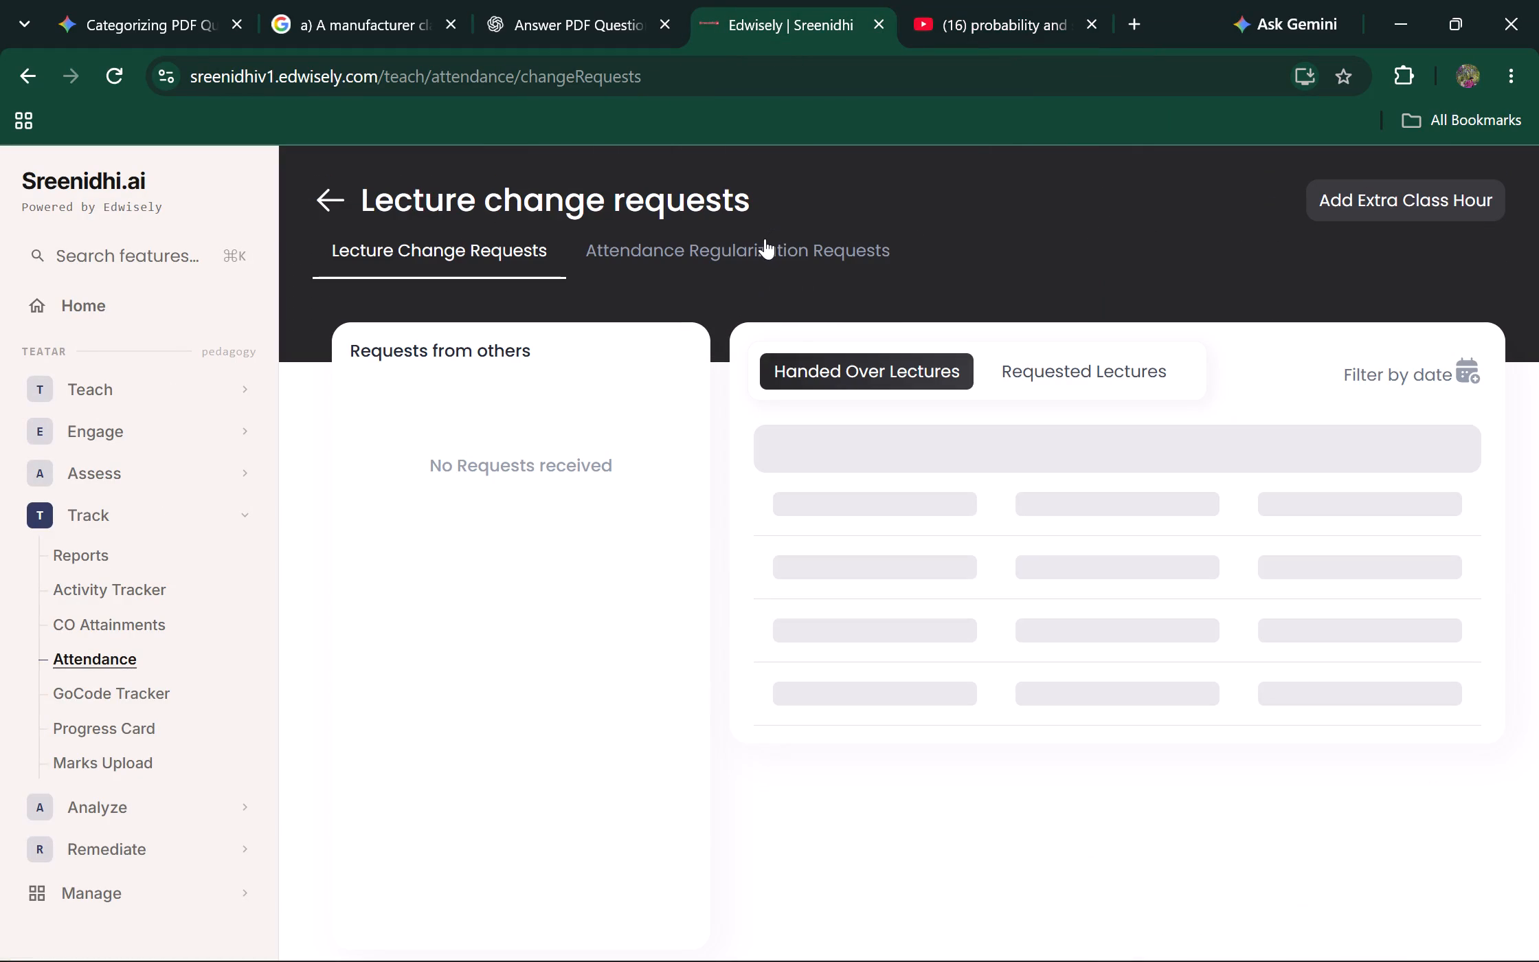
click(711, 247)
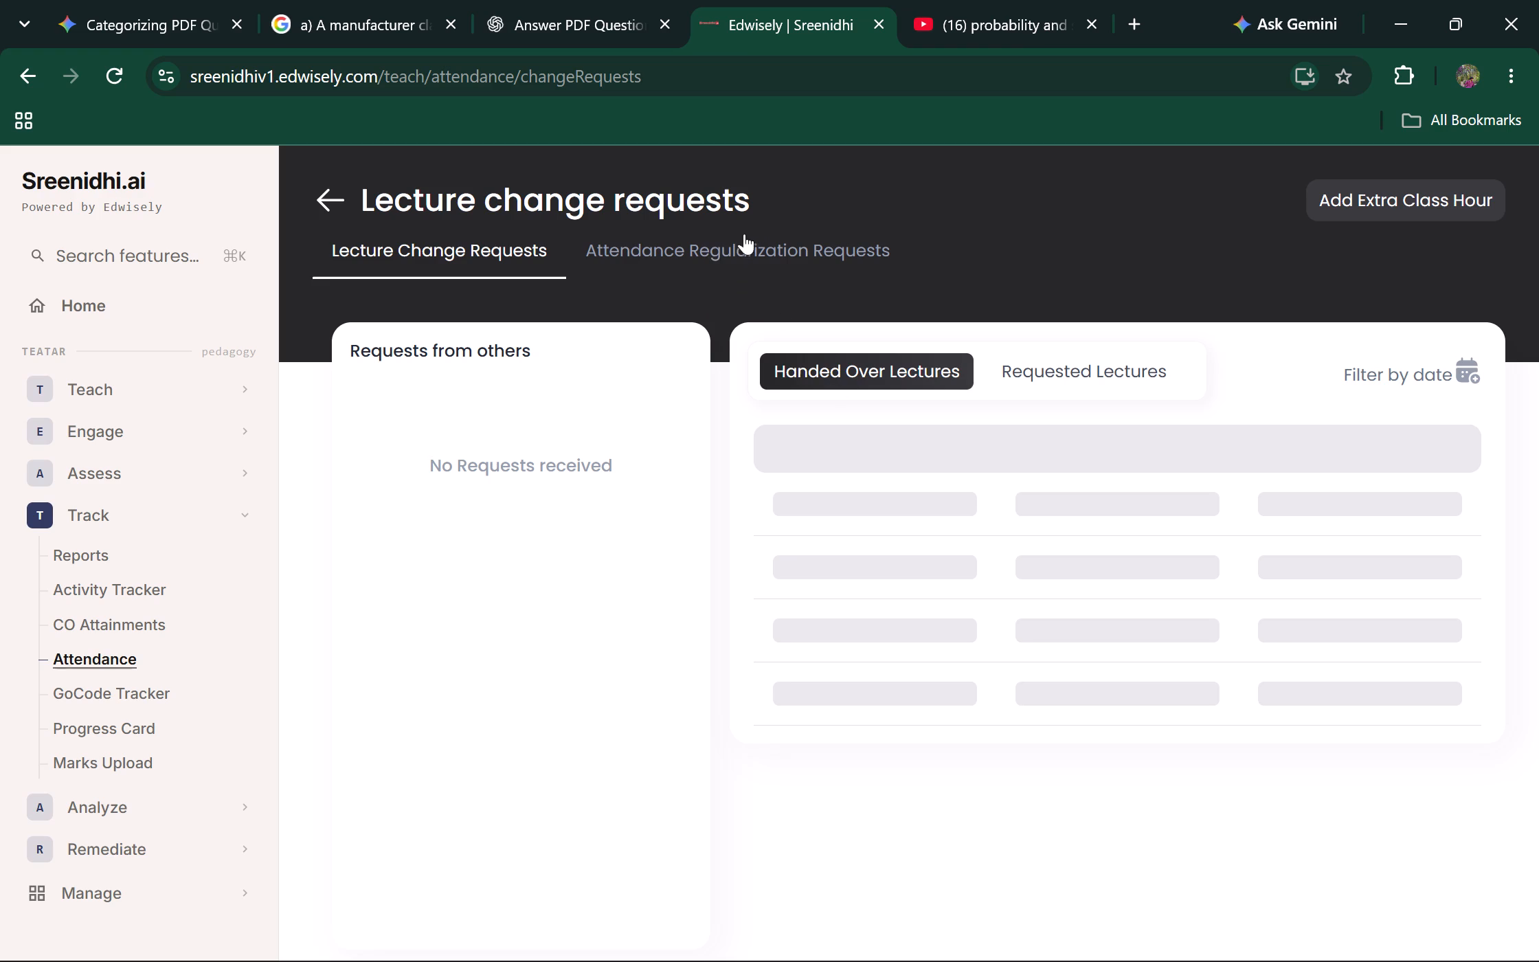
click(742, 249)
click(742, 249)
scroll(1055, 548, up, 2)
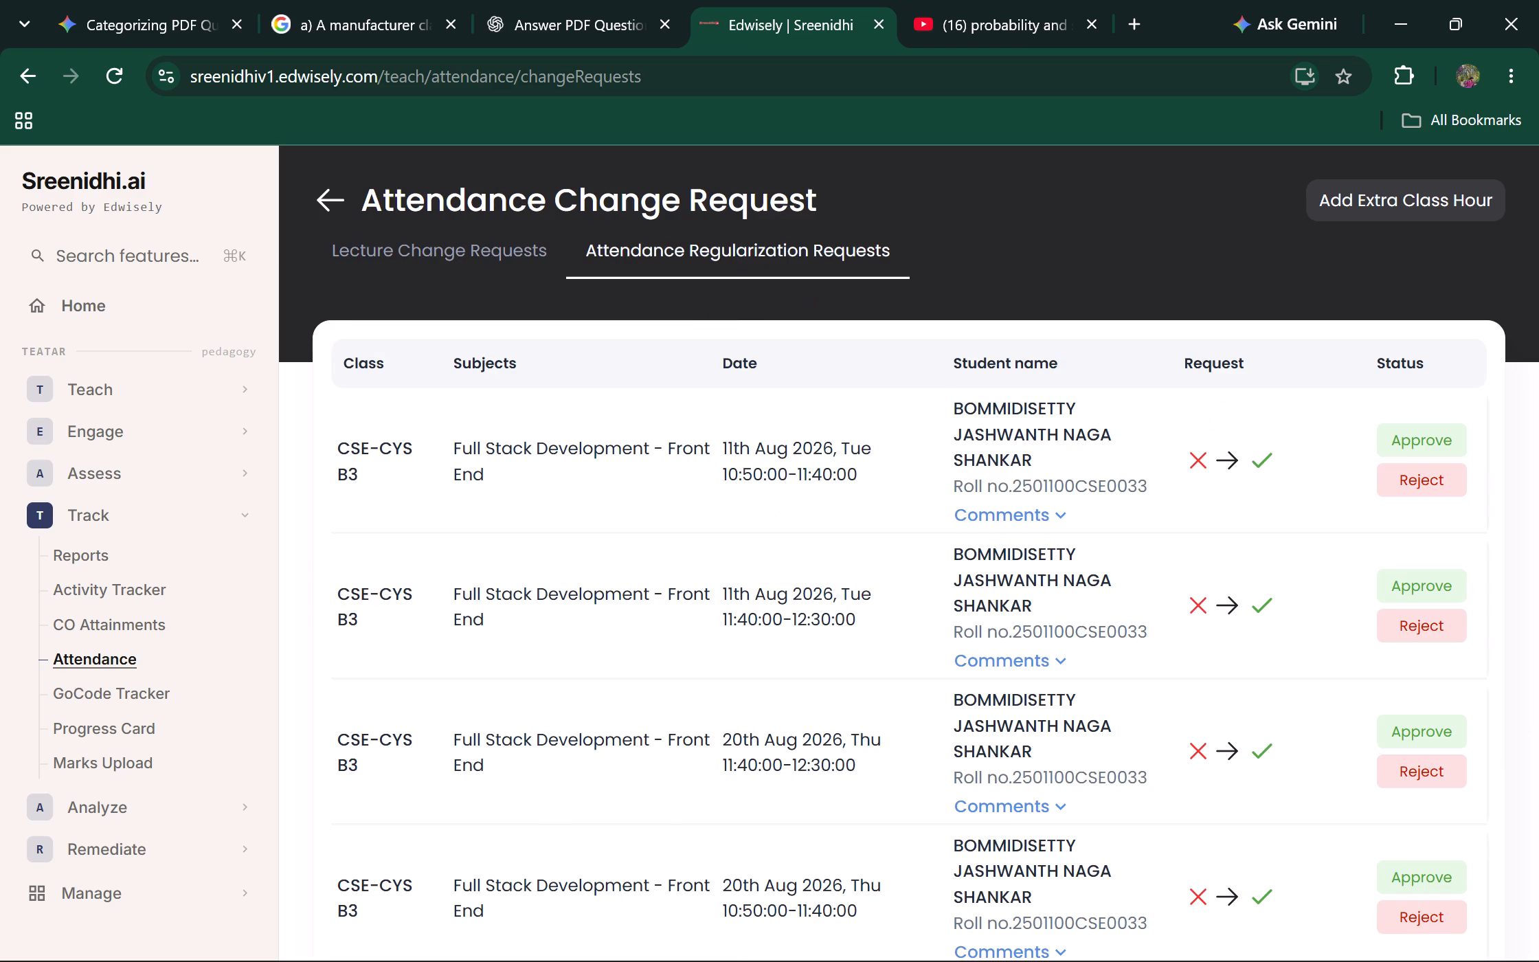
Approve the CSE-CYS B3 Full Stack Development regularization requests for both hours on 11 August and both hours on 20 August 2026.
click(1391, 434)
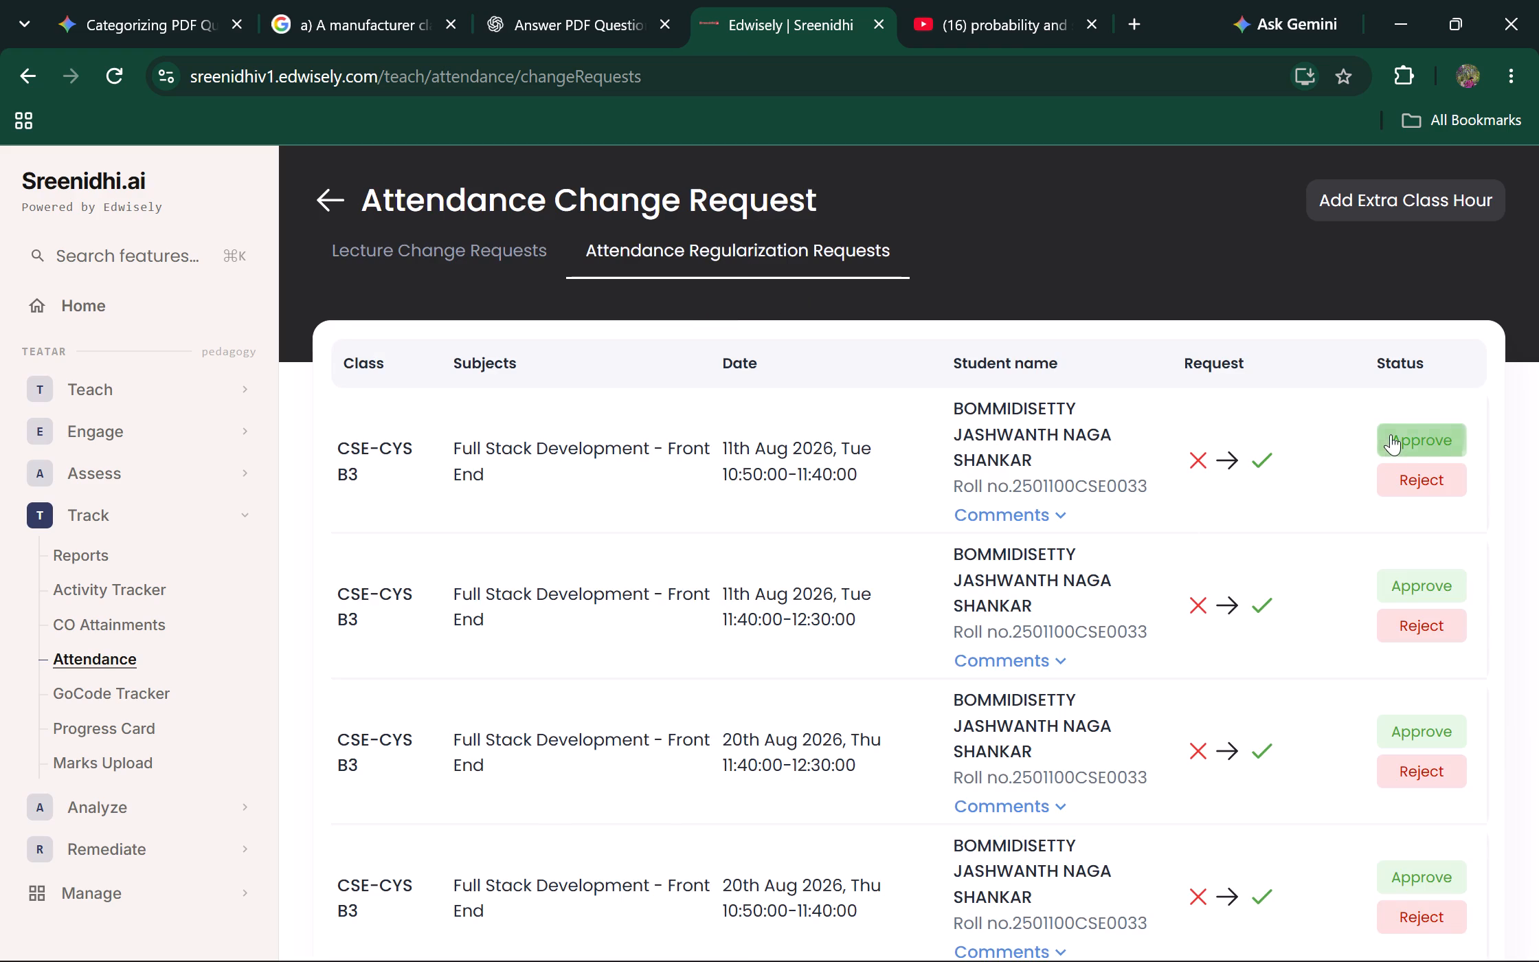
click(1424, 574)
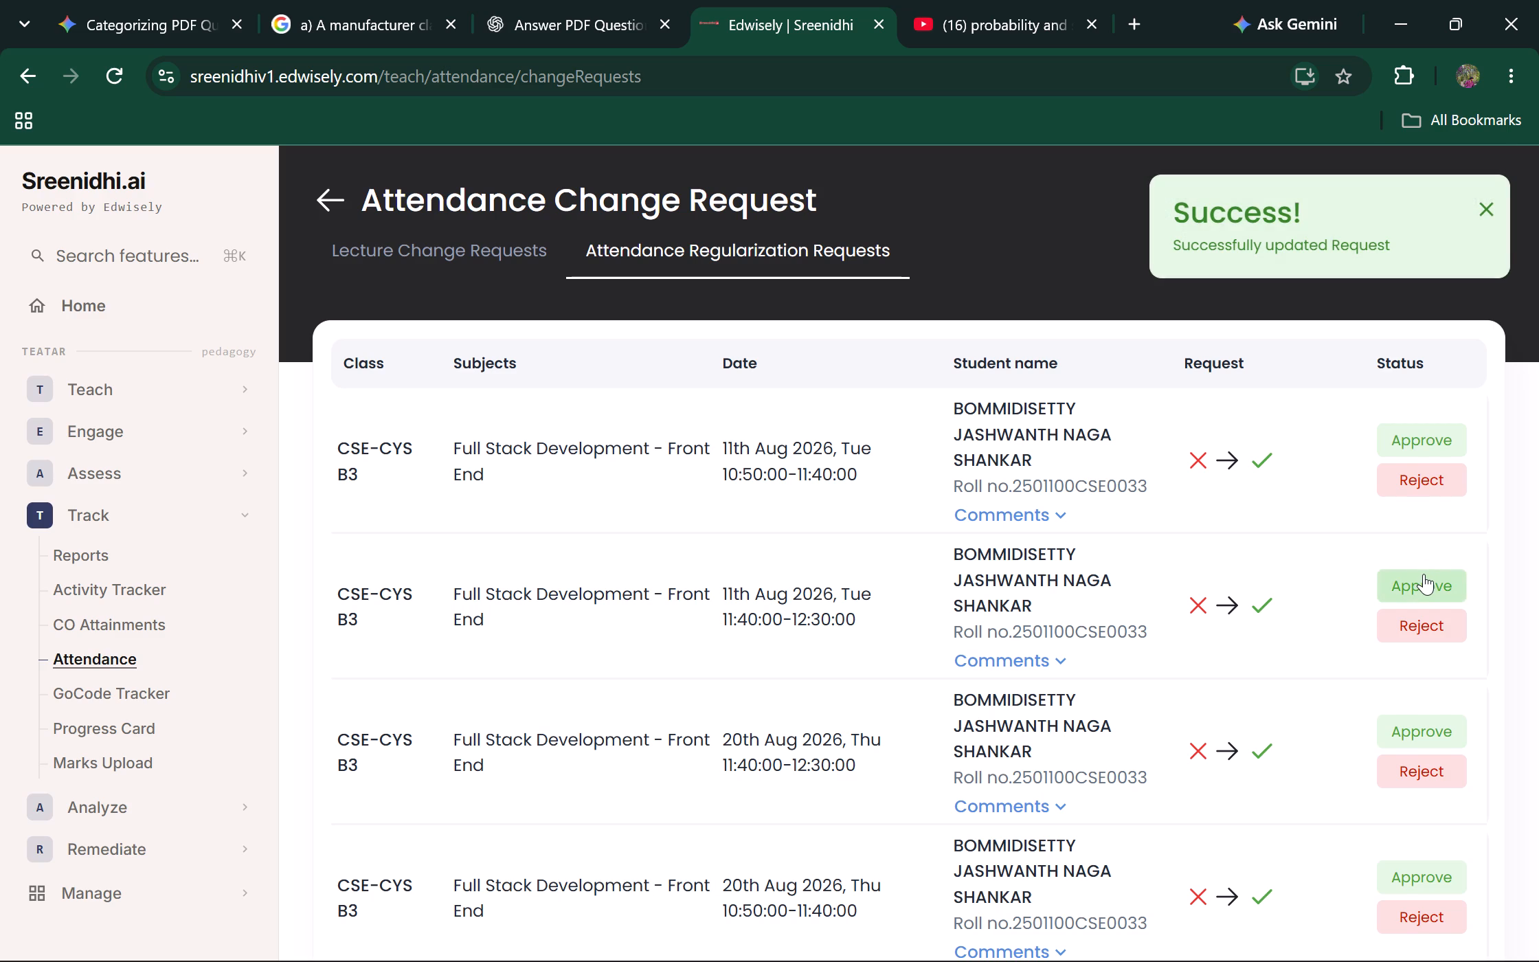
scroll(1424, 574, down, 2)
click(1424, 572)
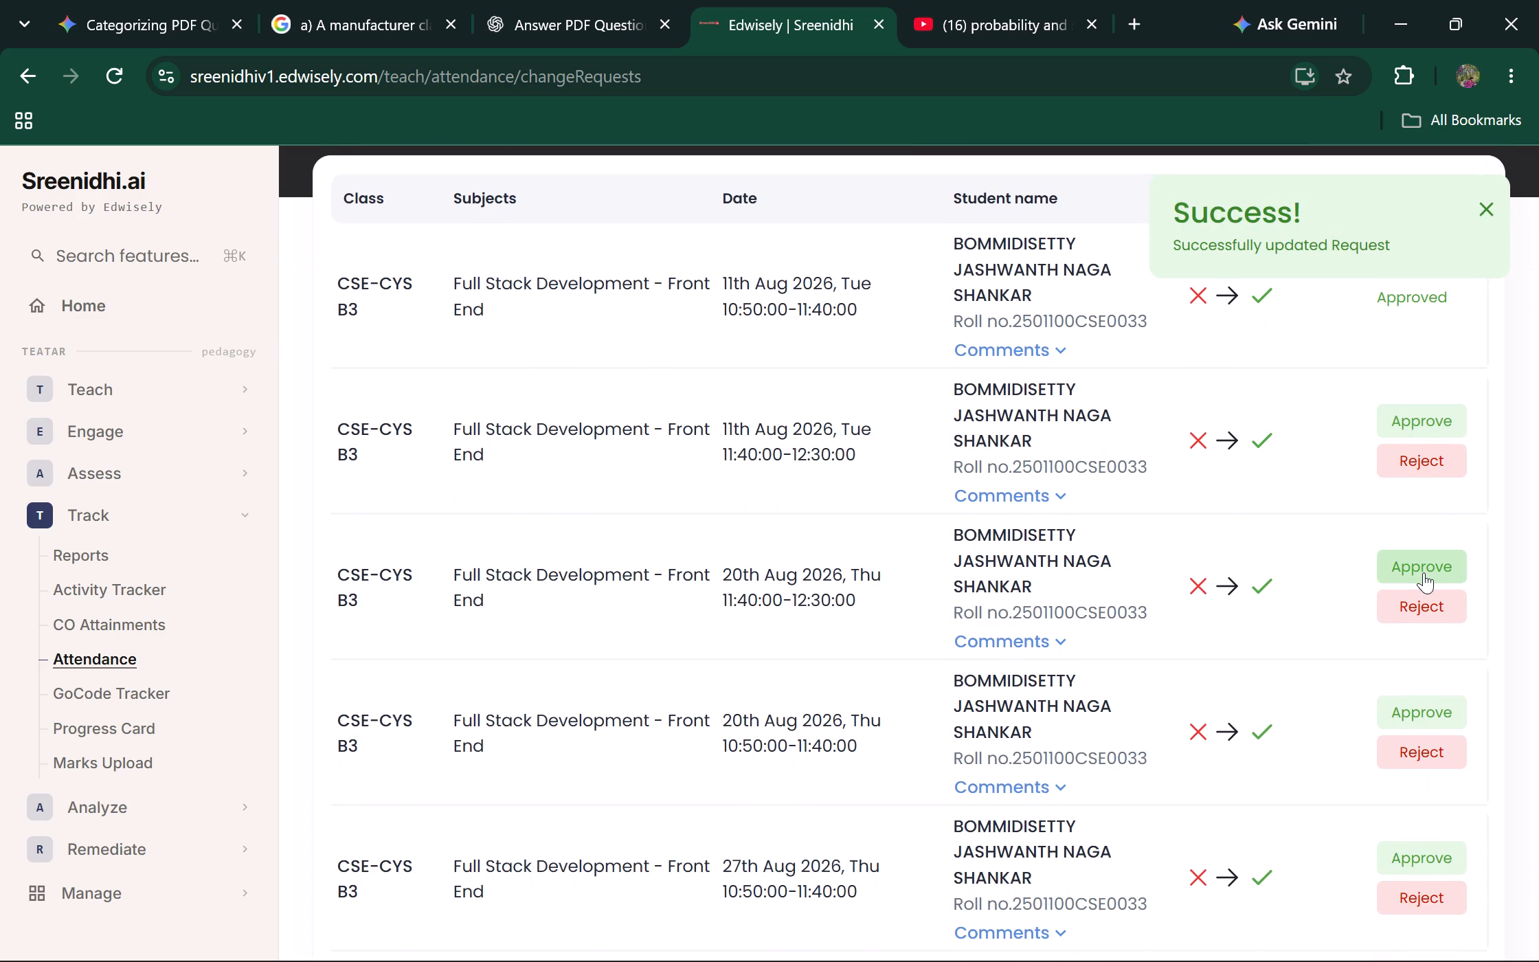
scroll(1424, 572, down, 1)
click(1403, 658)
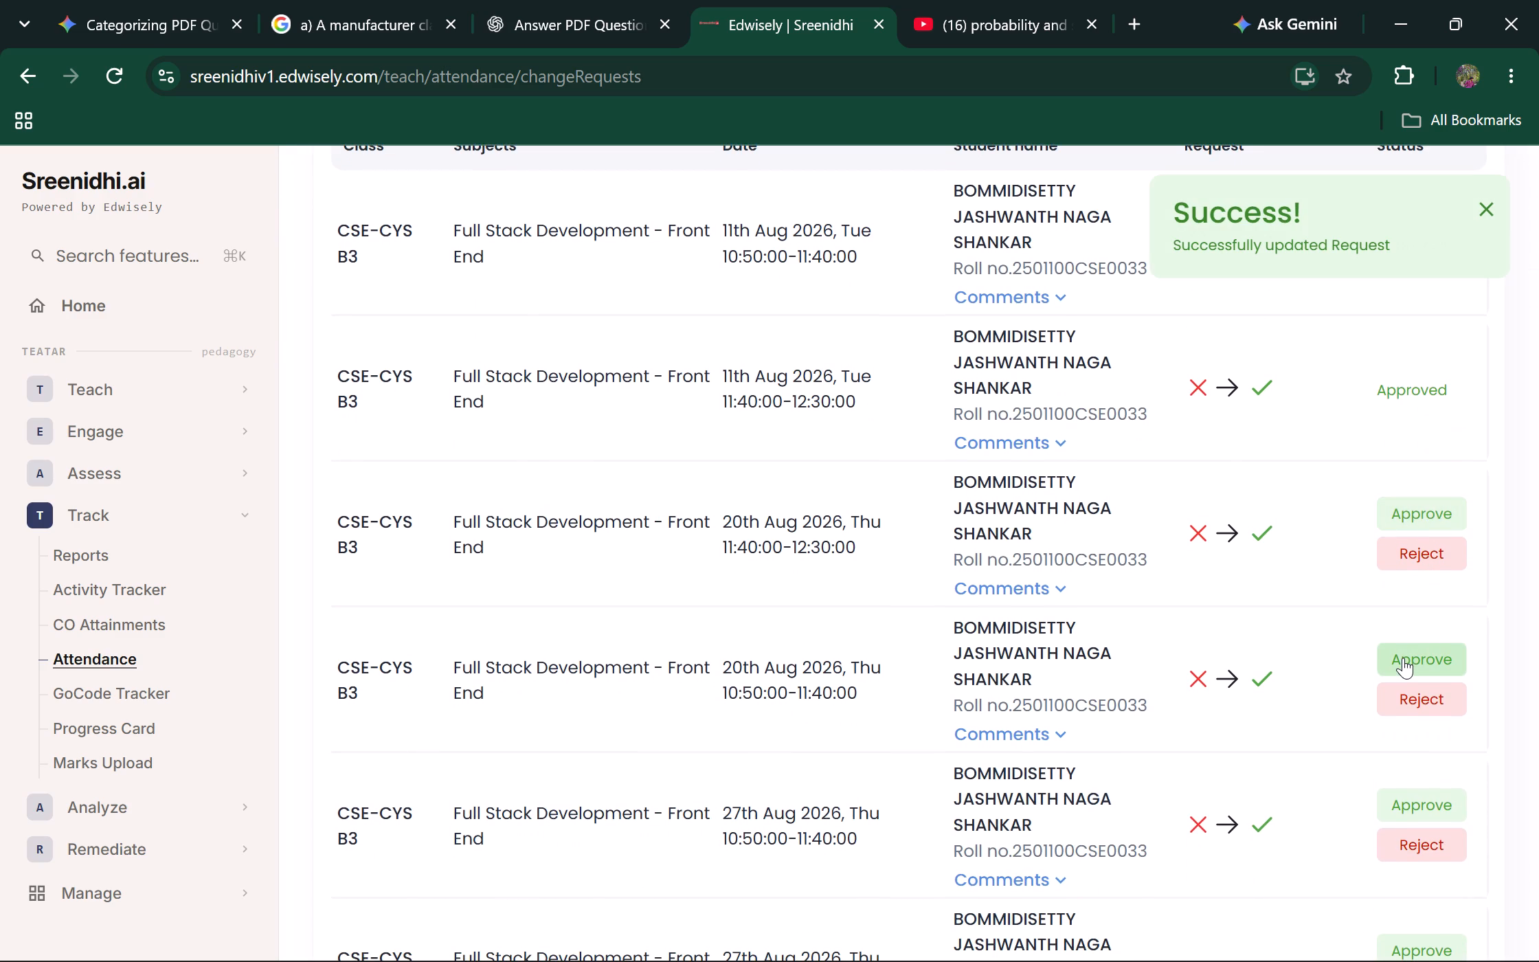
Approve the CSE-CYS B3 Full Stack Development requests for both hours on 27 August and both hours on 10 September 2026.
scroll(1403, 658, down, 2)
click(1427, 637)
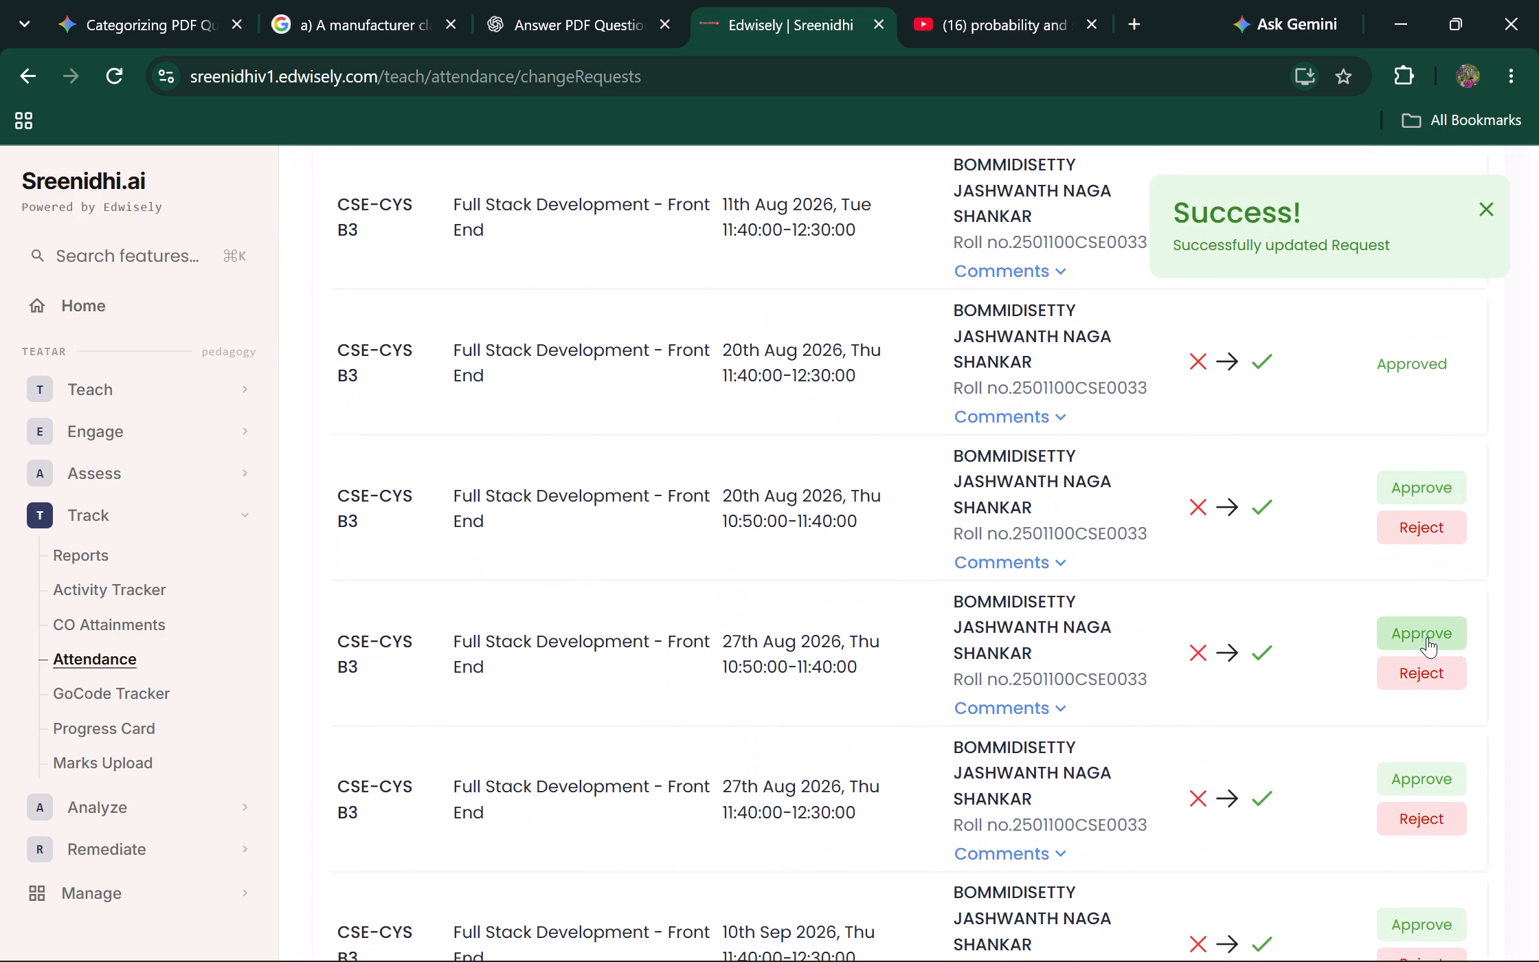
scroll(1427, 637, down, 2)
click(1431, 612)
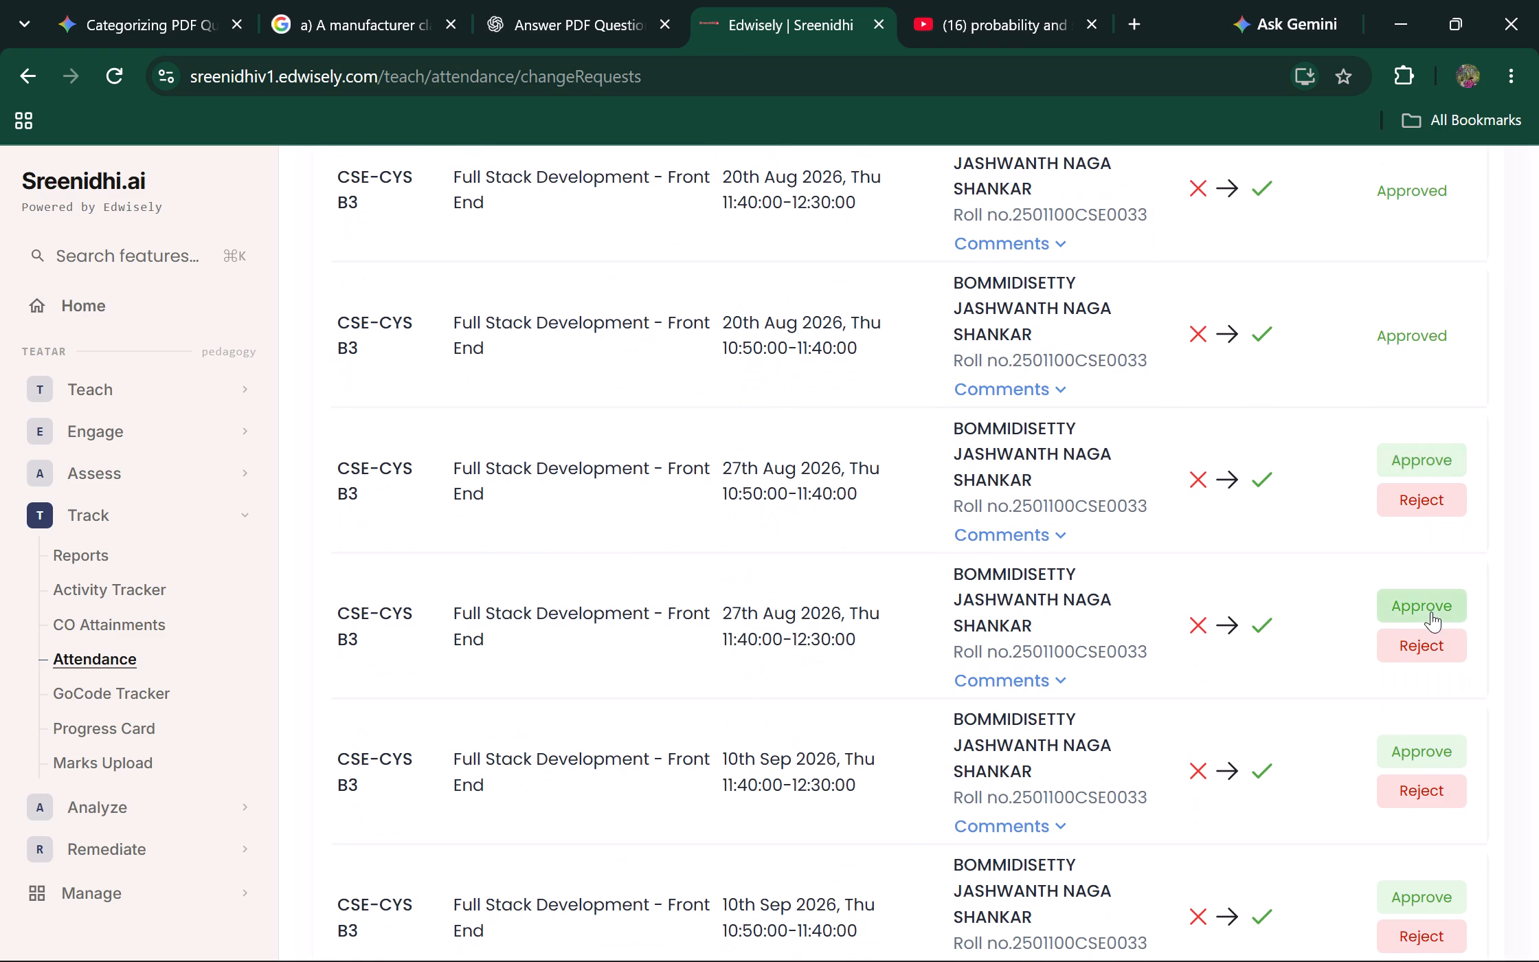
scroll(1431, 612, down, 1)
click(1424, 658)
click(1424, 658)
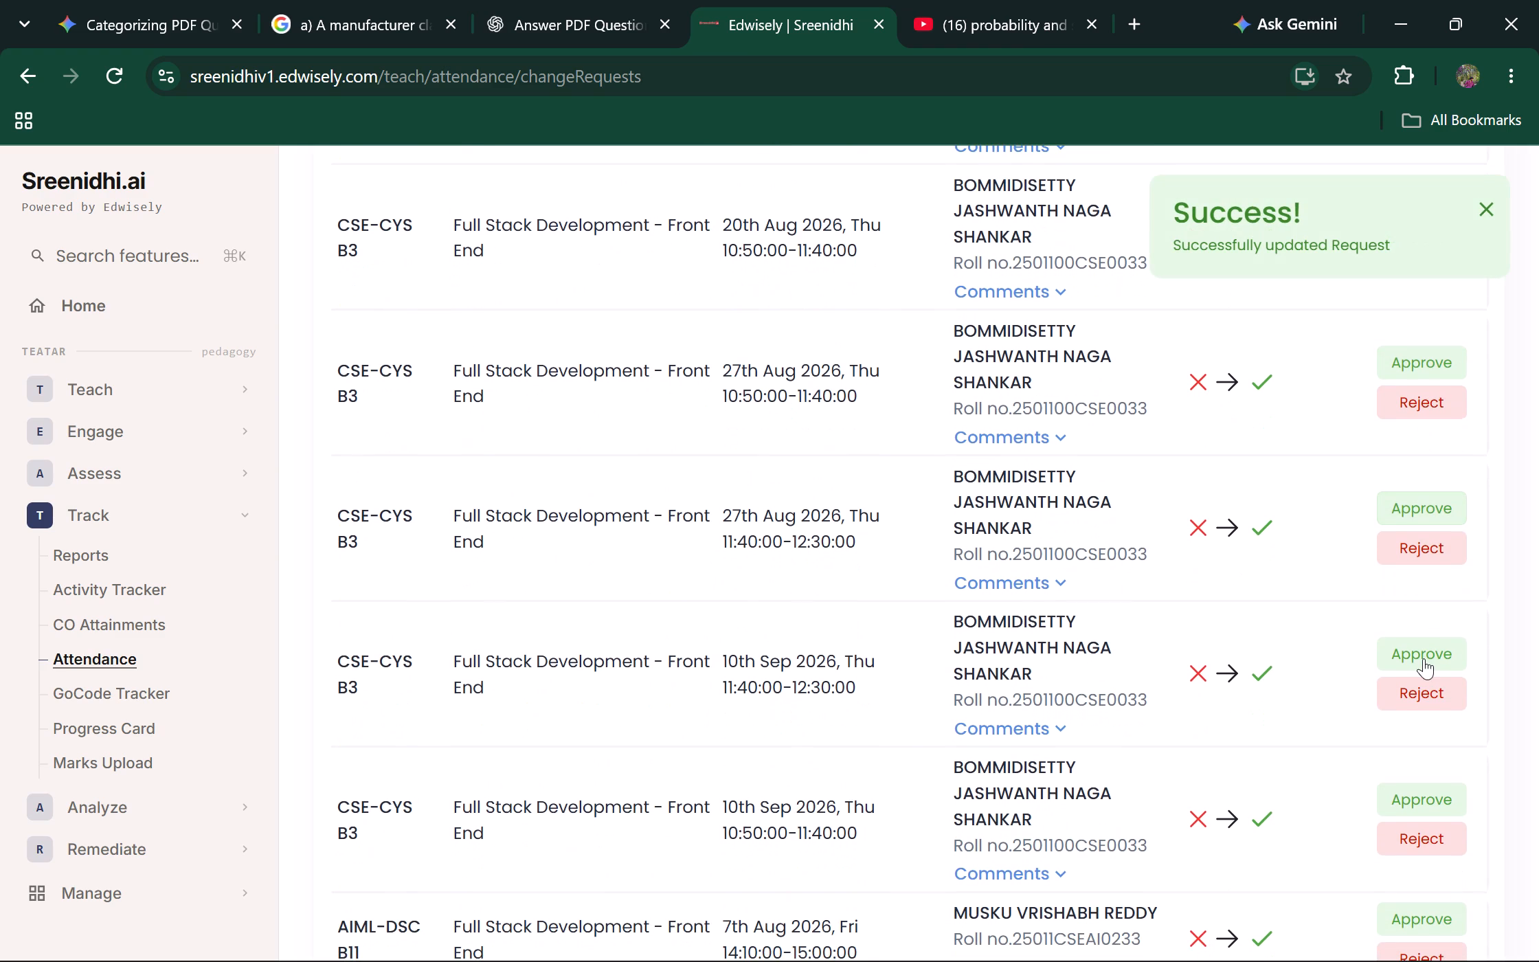
scroll(1424, 658, down, 2)
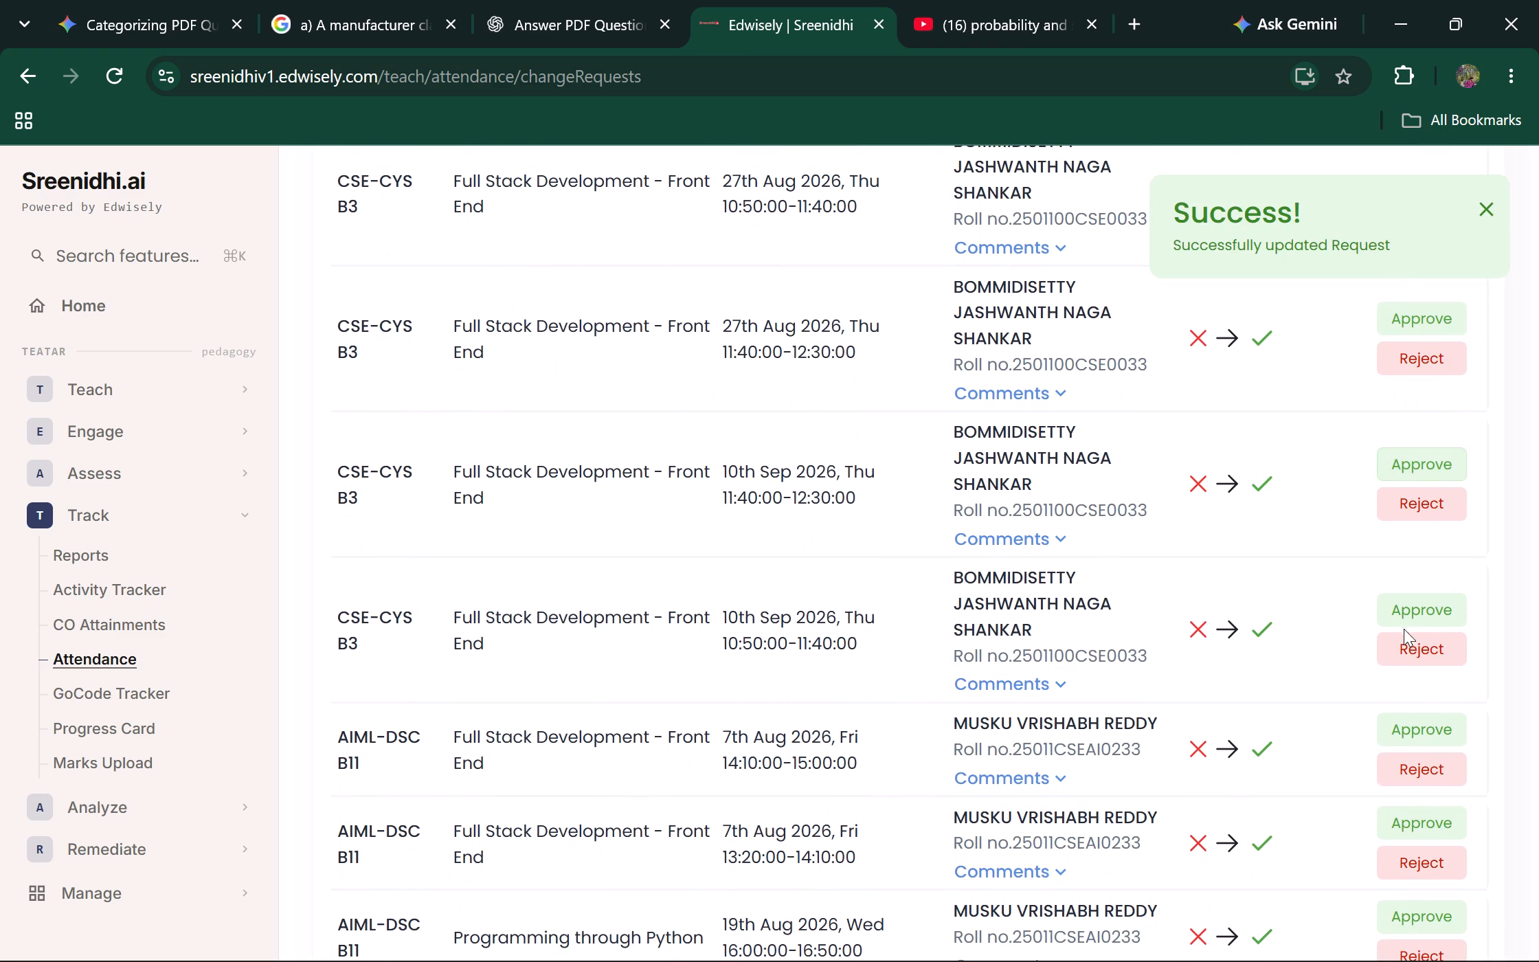
click(1404, 606)
scroll(1404, 606, down, 1)
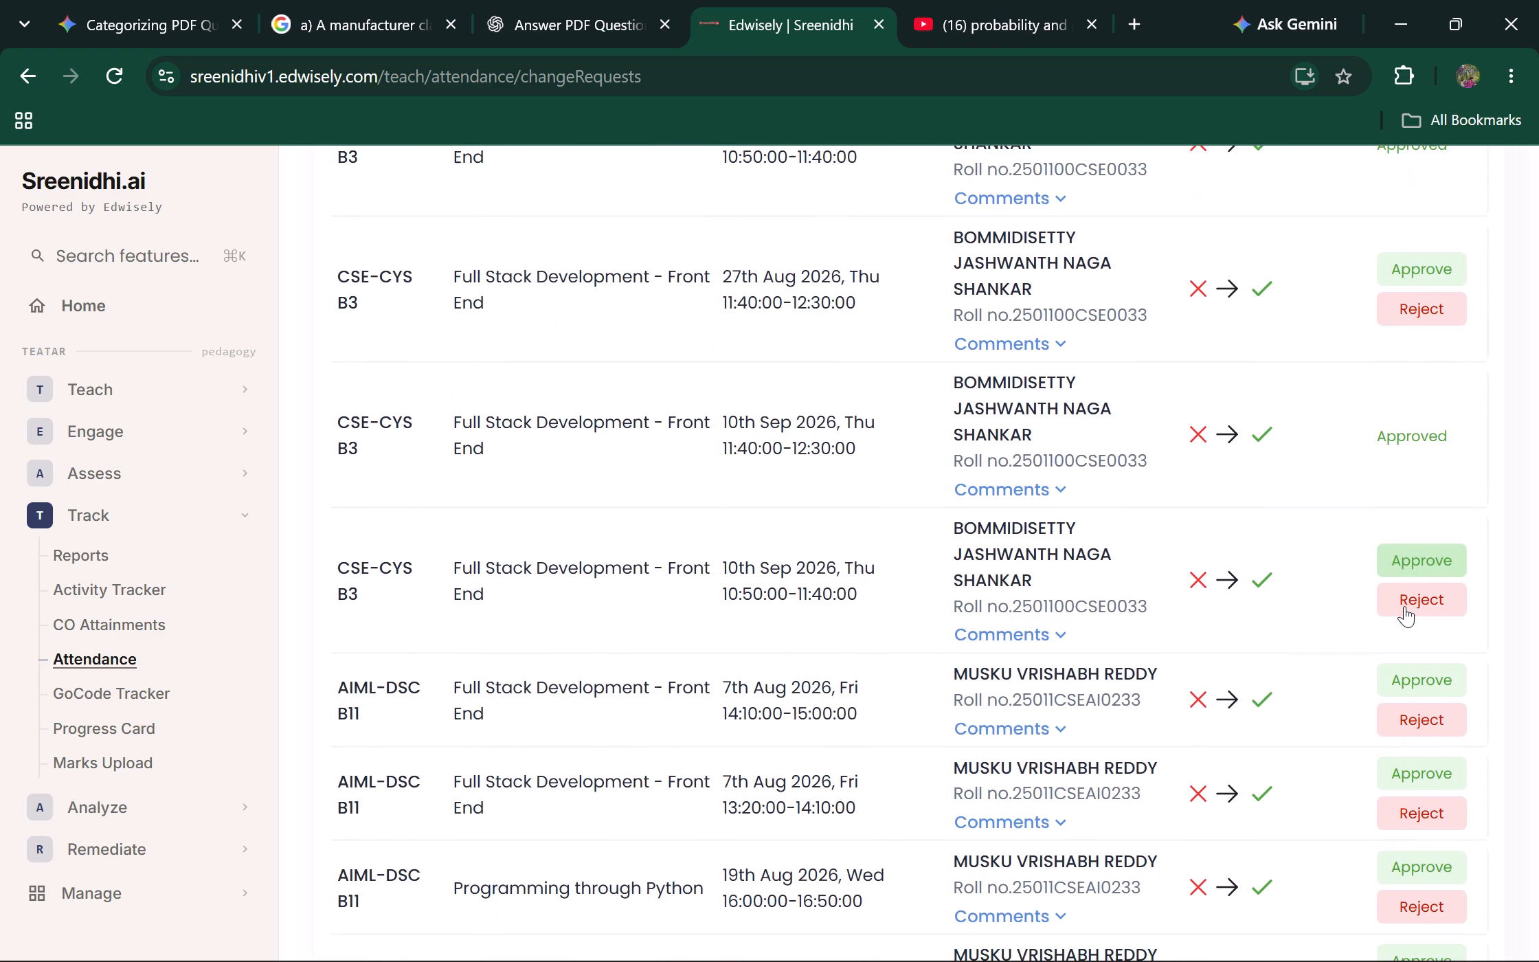
scroll(1393, 269, up, 1)
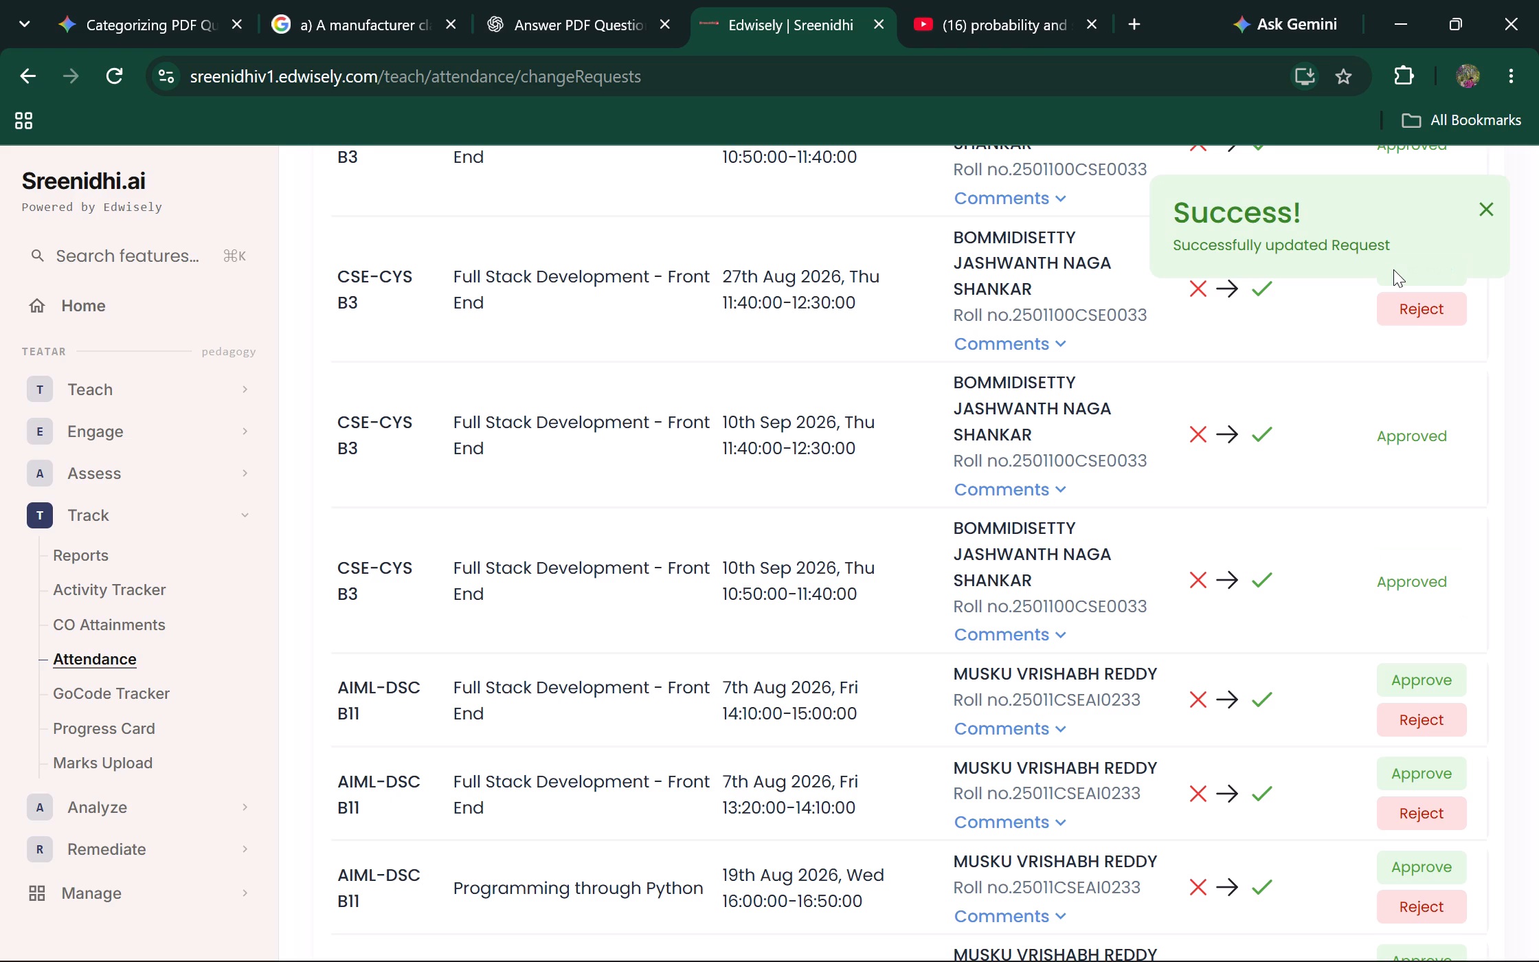
scroll(1393, 269, up, 1)
scroll(1393, 412, up, 1)
click(1432, 403)
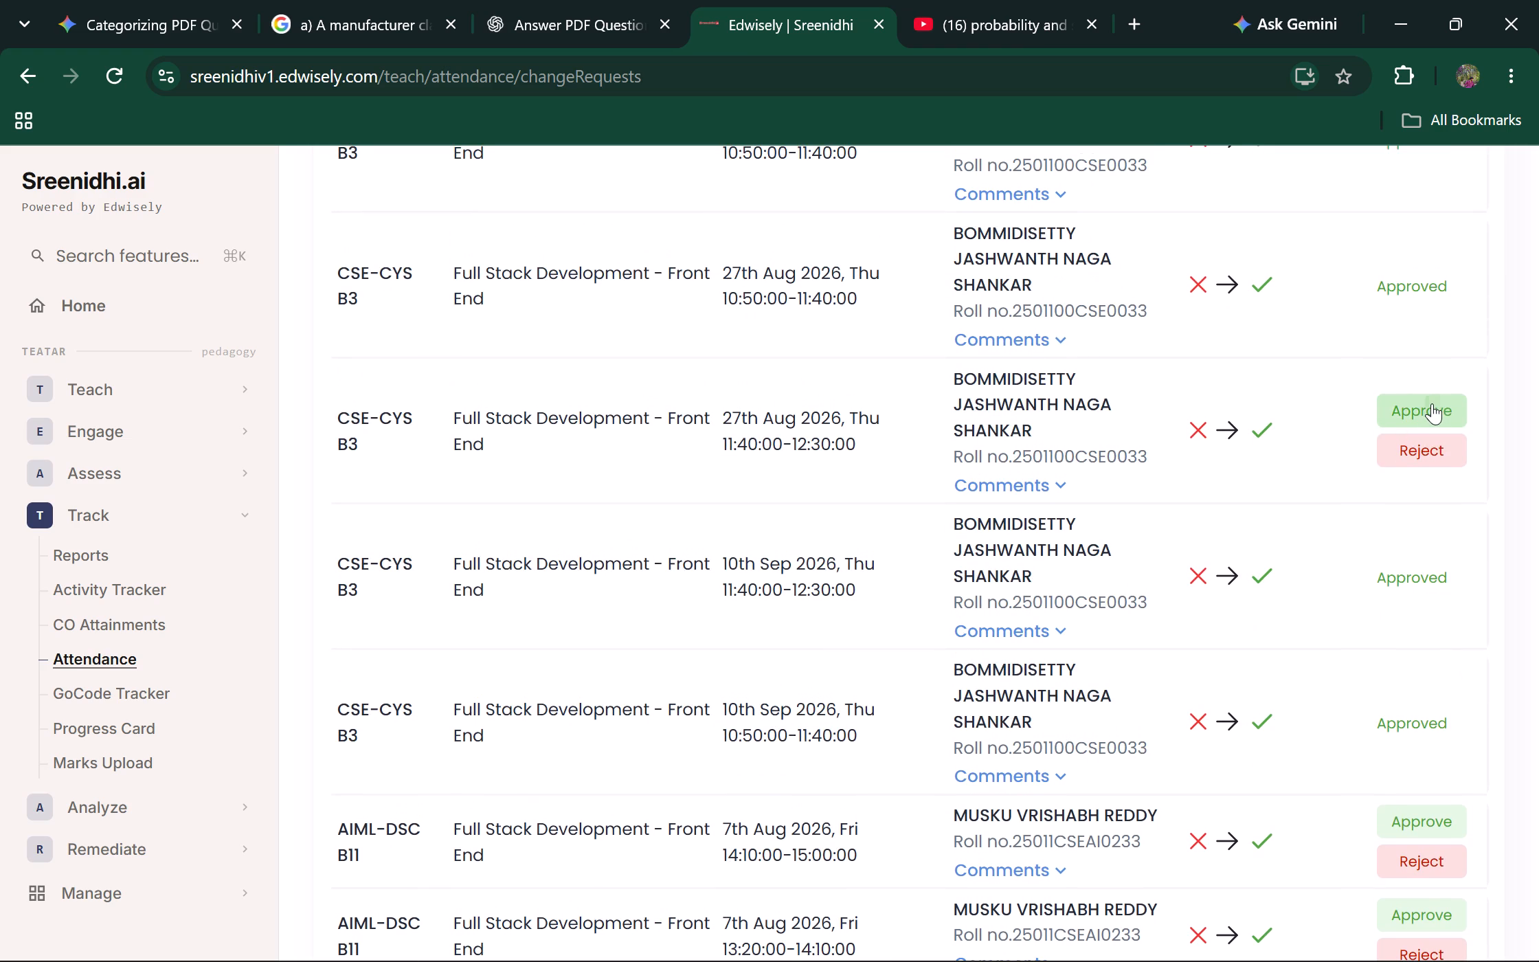
Approve the AIML-DSC B11 requests for Full Stack Development on 7 August at 13:20 and Programming through Python on 19 August at 15:10.
scroll(1368, 511, up, 3)
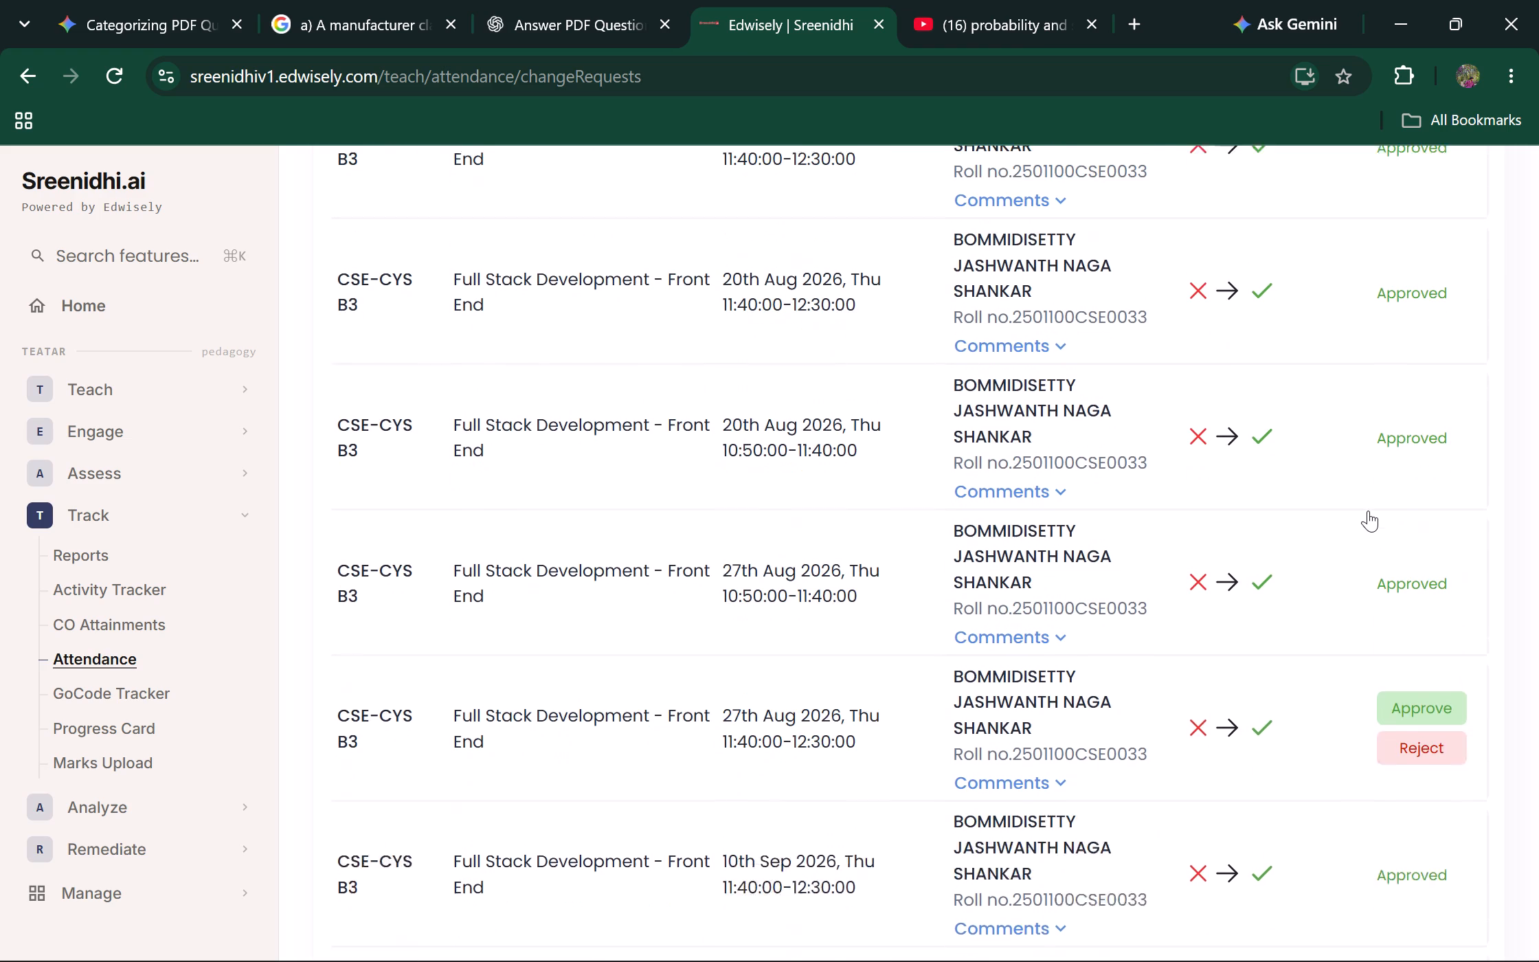
scroll(1368, 511, up, 1)
scroll(1368, 511, down, 5)
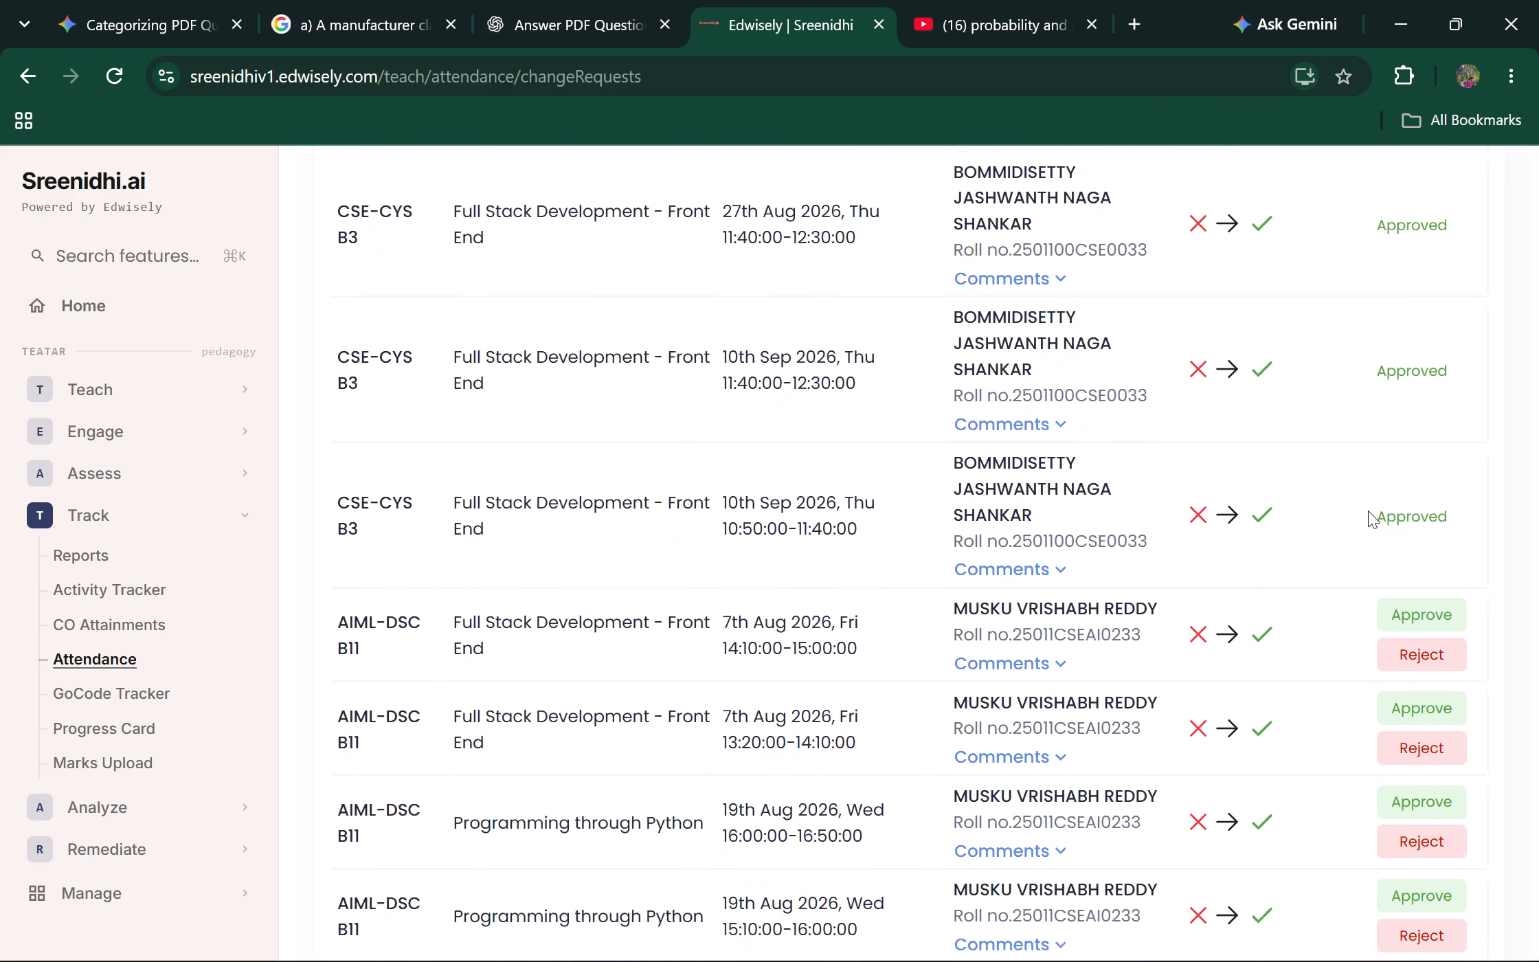
scroll(1368, 511, down, 1)
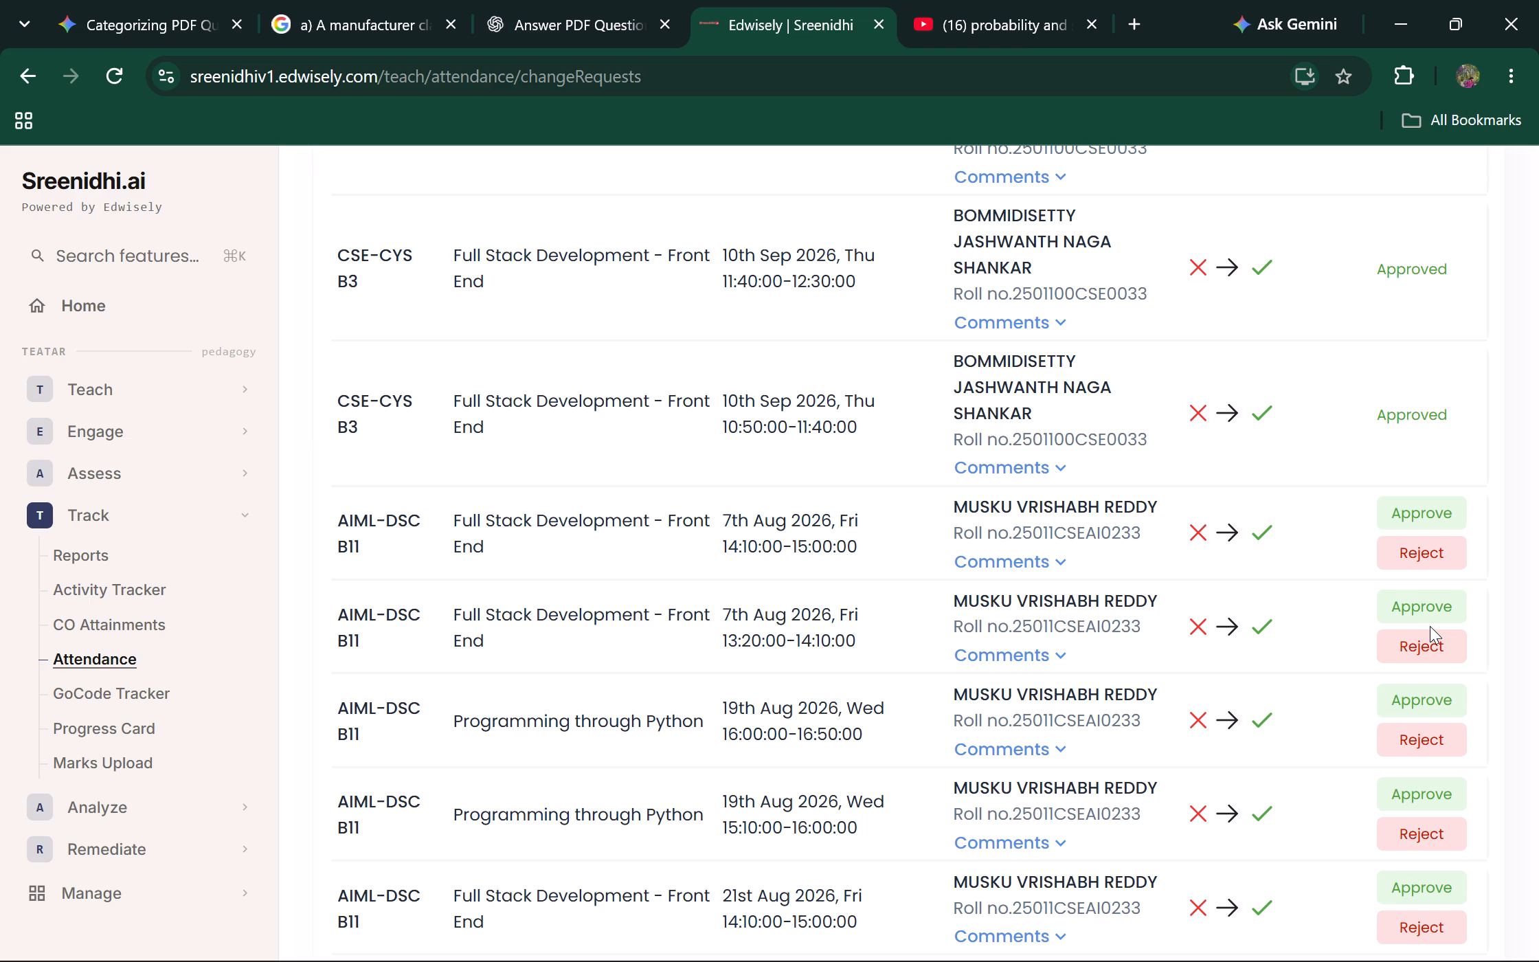
click(1445, 607)
click(1393, 798)
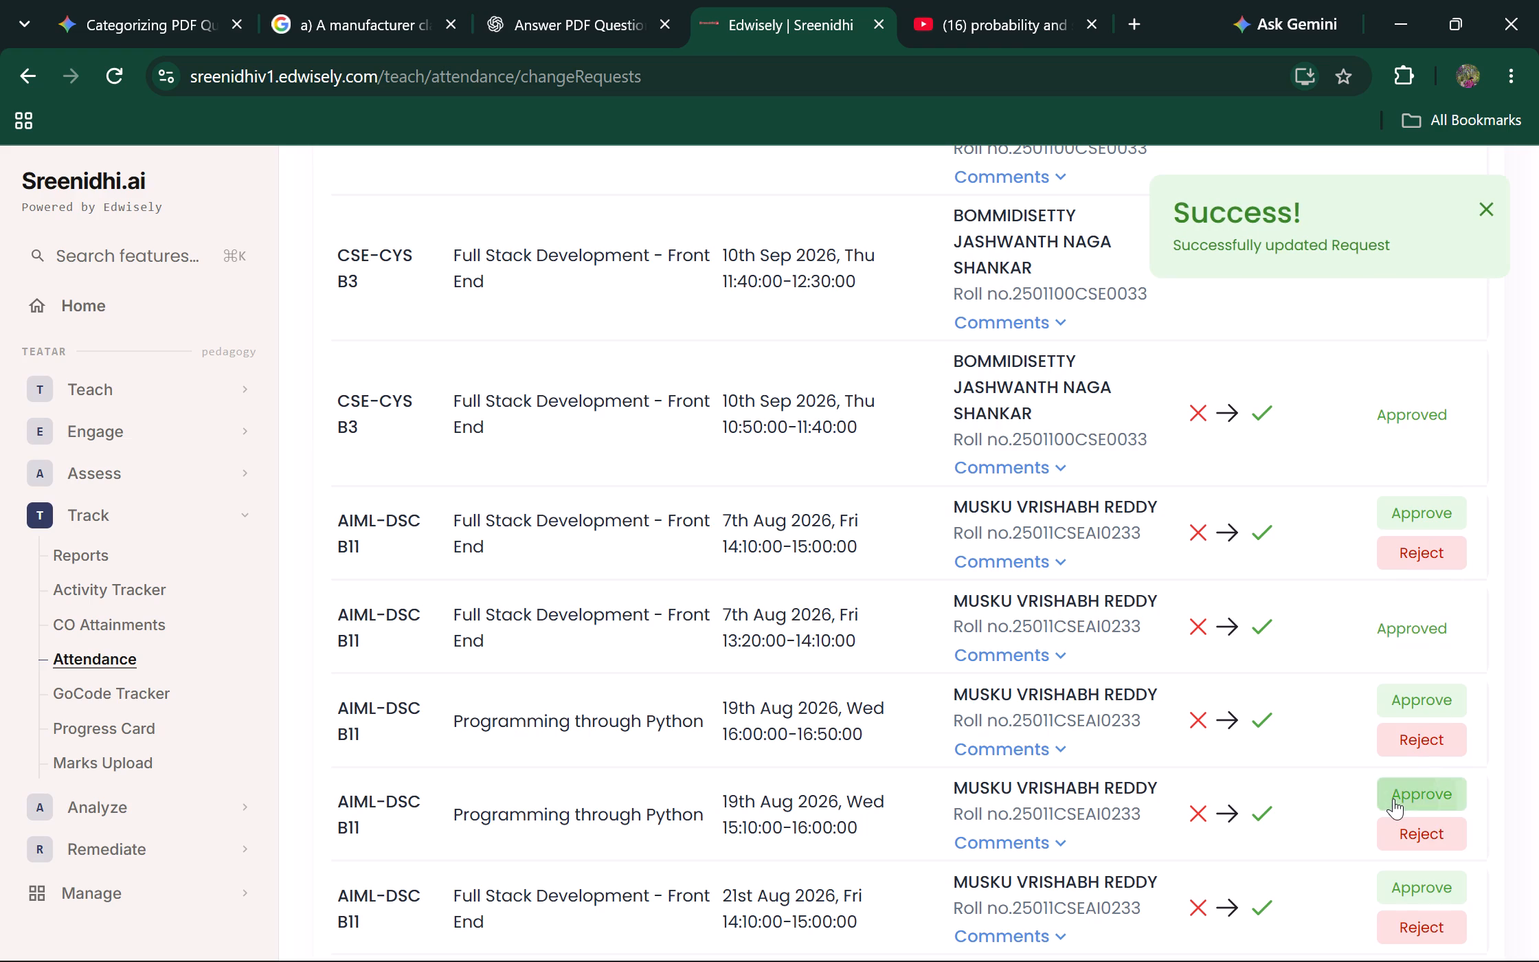
click(1393, 798)
Approve the AIML-DSC B11 requests for Programming through Python on 19 August at 16:00 and Full Stack Development on 21 August at 13:20.
scroll(1393, 798, down, 1)
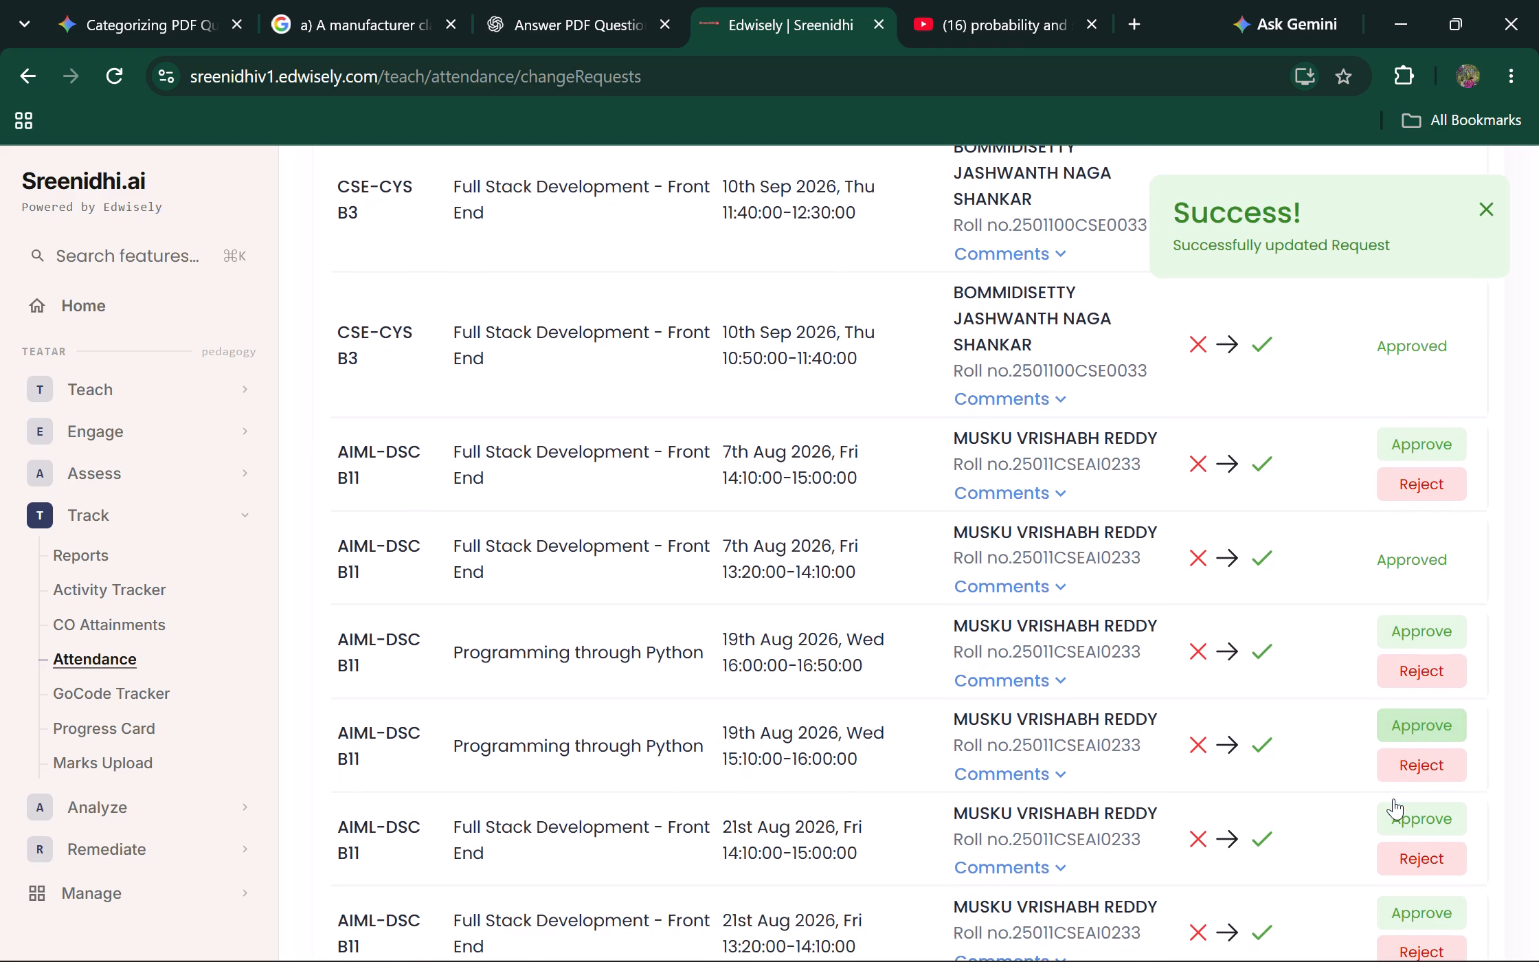
scroll(1393, 798, up, 10)
scroll(1393, 798, down, 6)
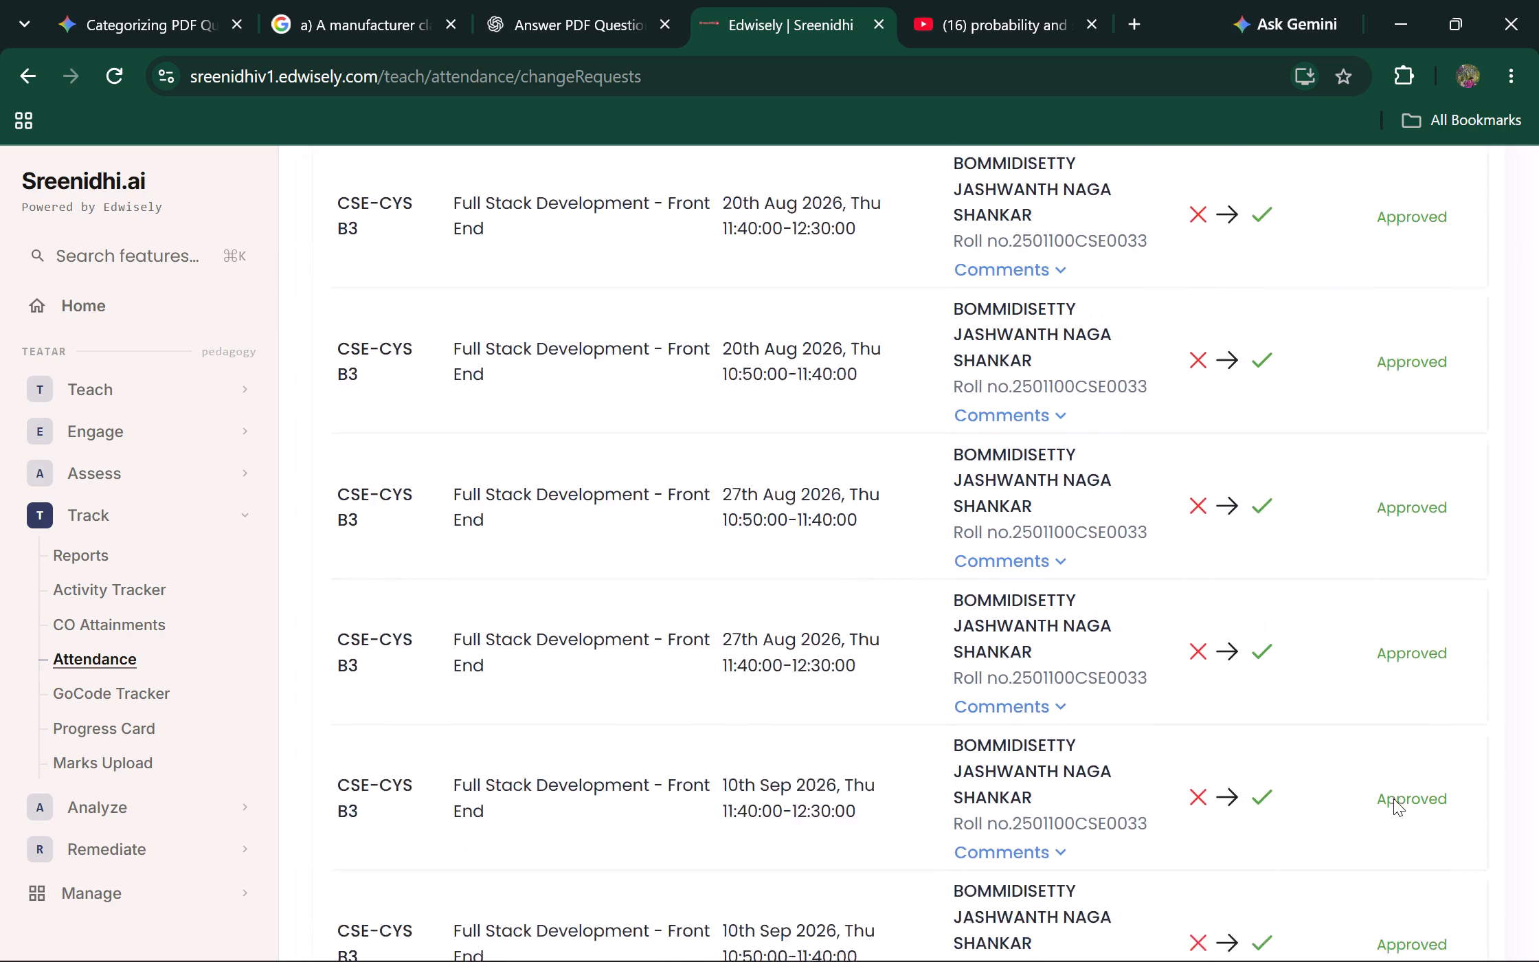
scroll(1393, 798, down, 2)
scroll(1416, 423, up, 3)
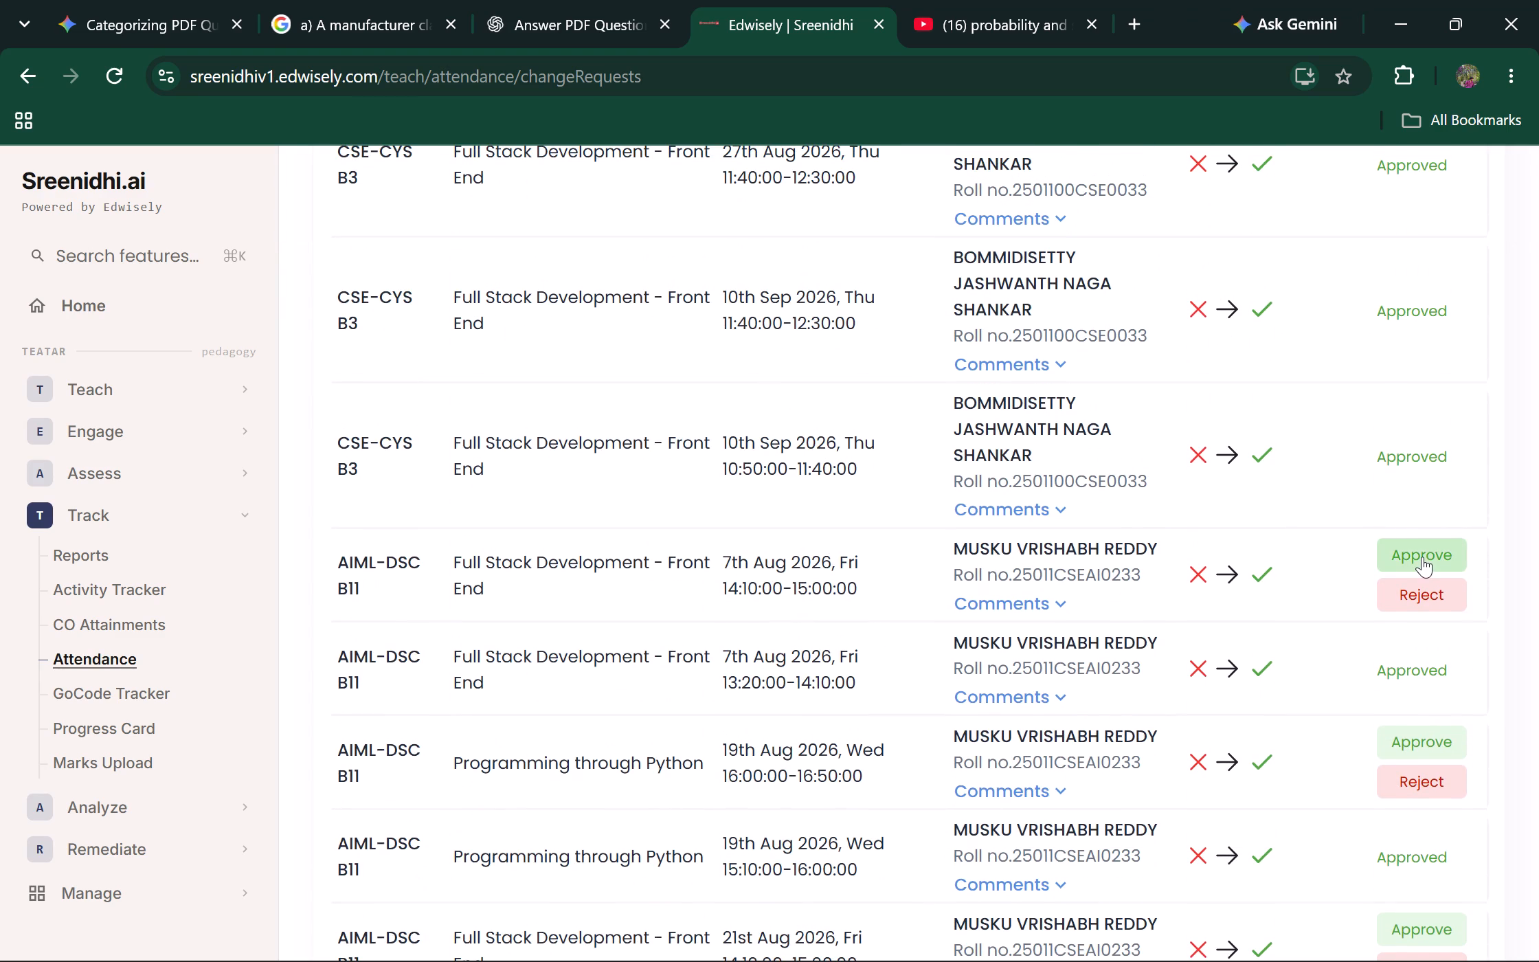
scroll(1422, 557, down, 1)
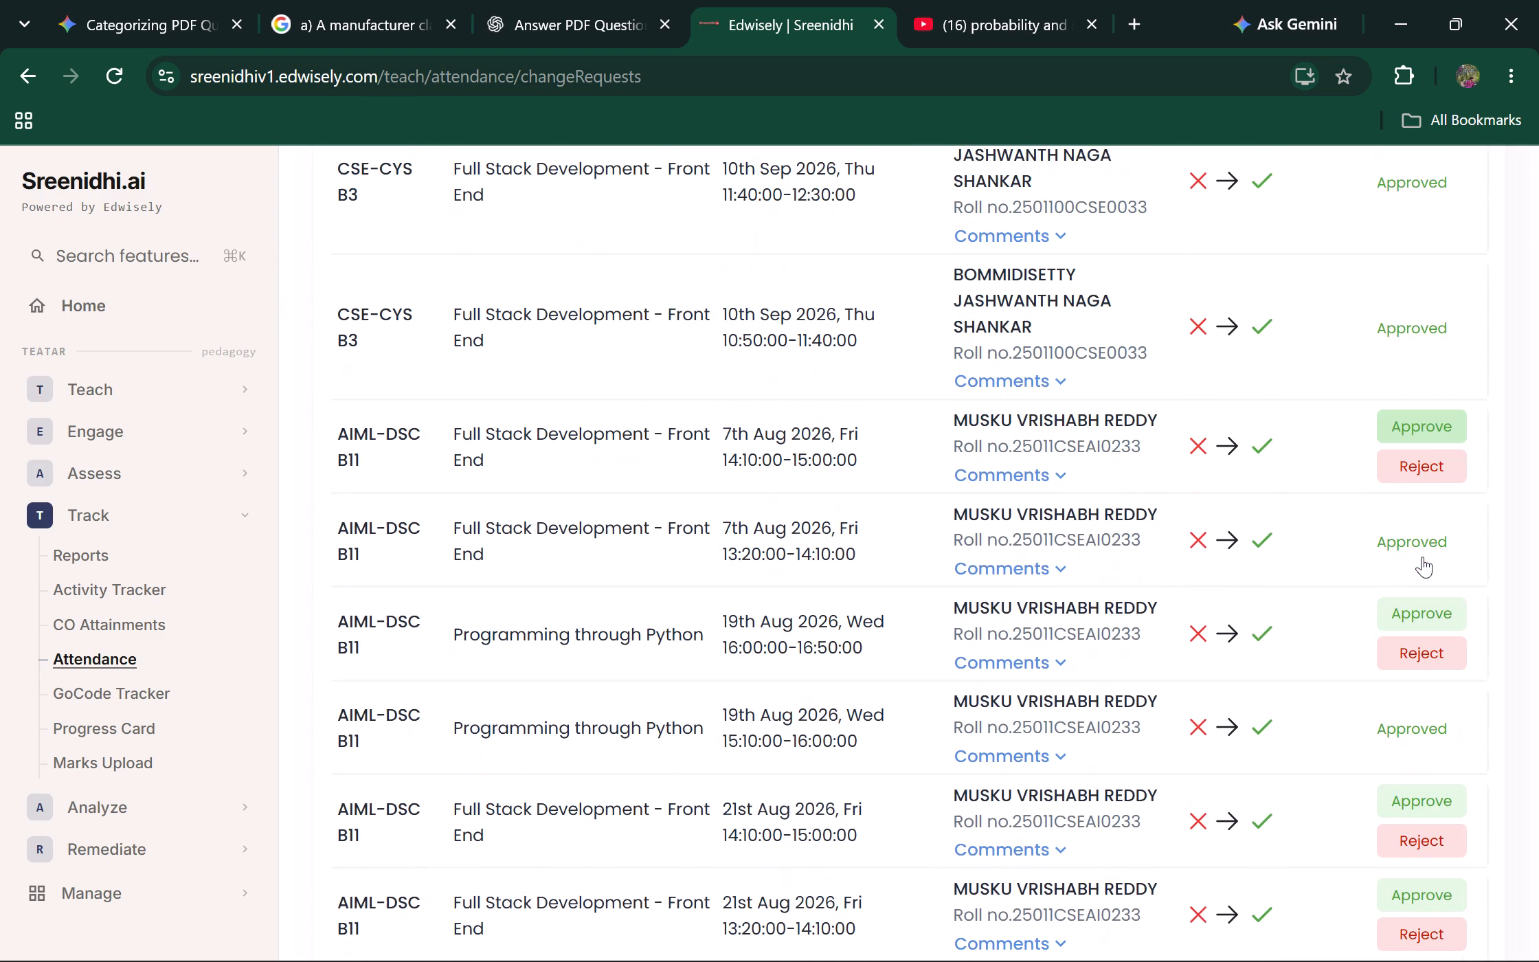
scroll(1422, 557, down, 1)
click(1411, 596)
scroll(1411, 596, down, 1)
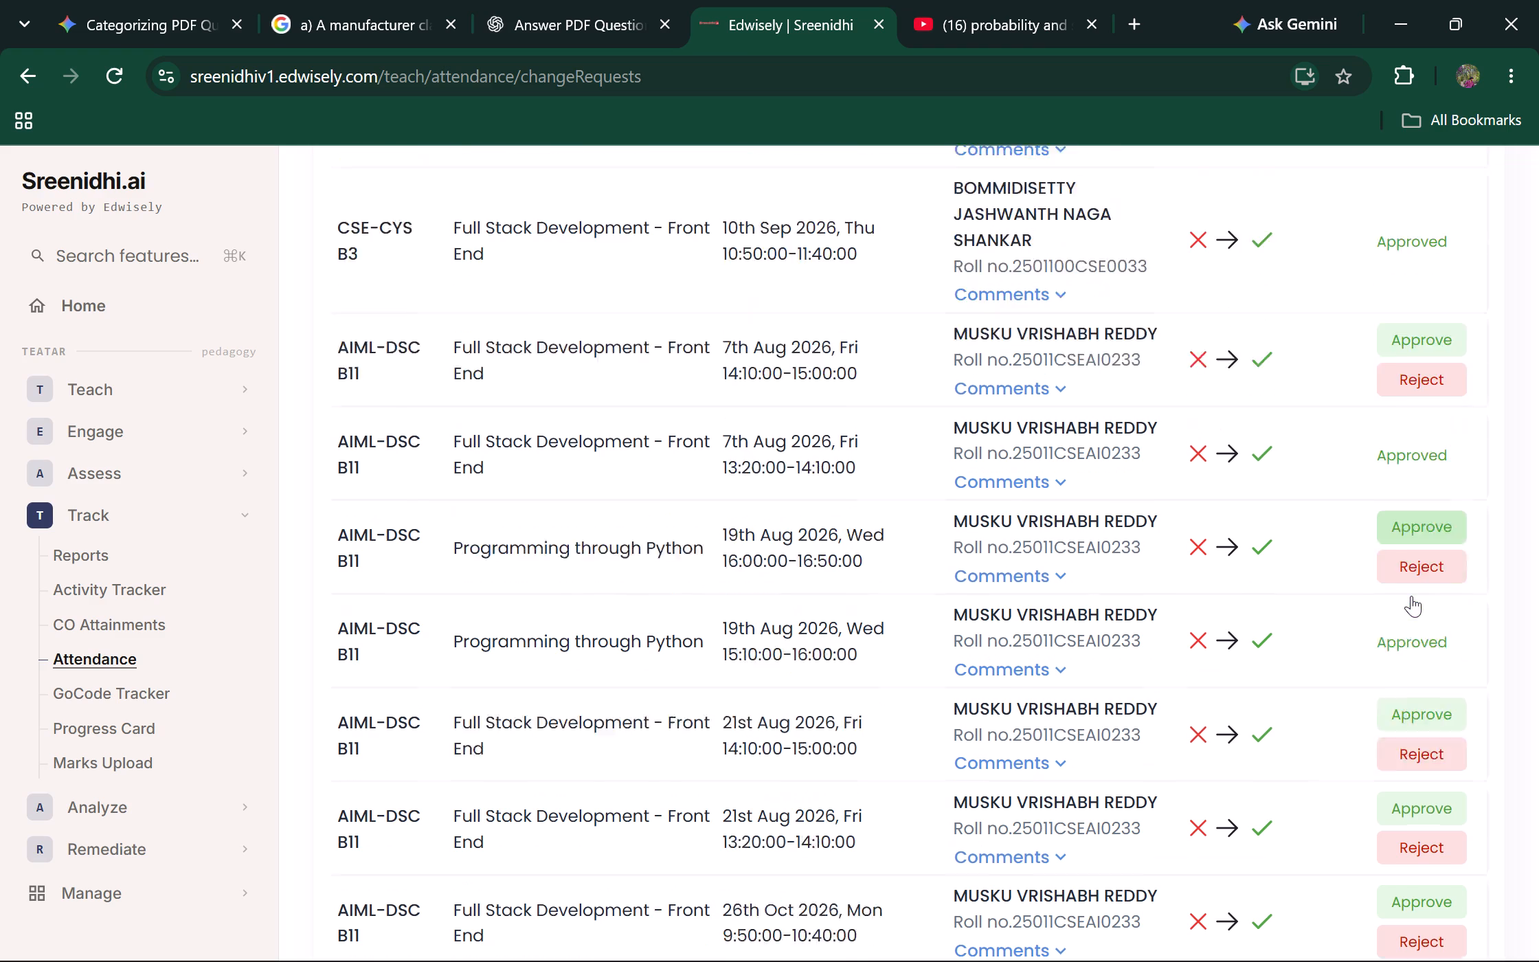
scroll(1411, 596, down, 2)
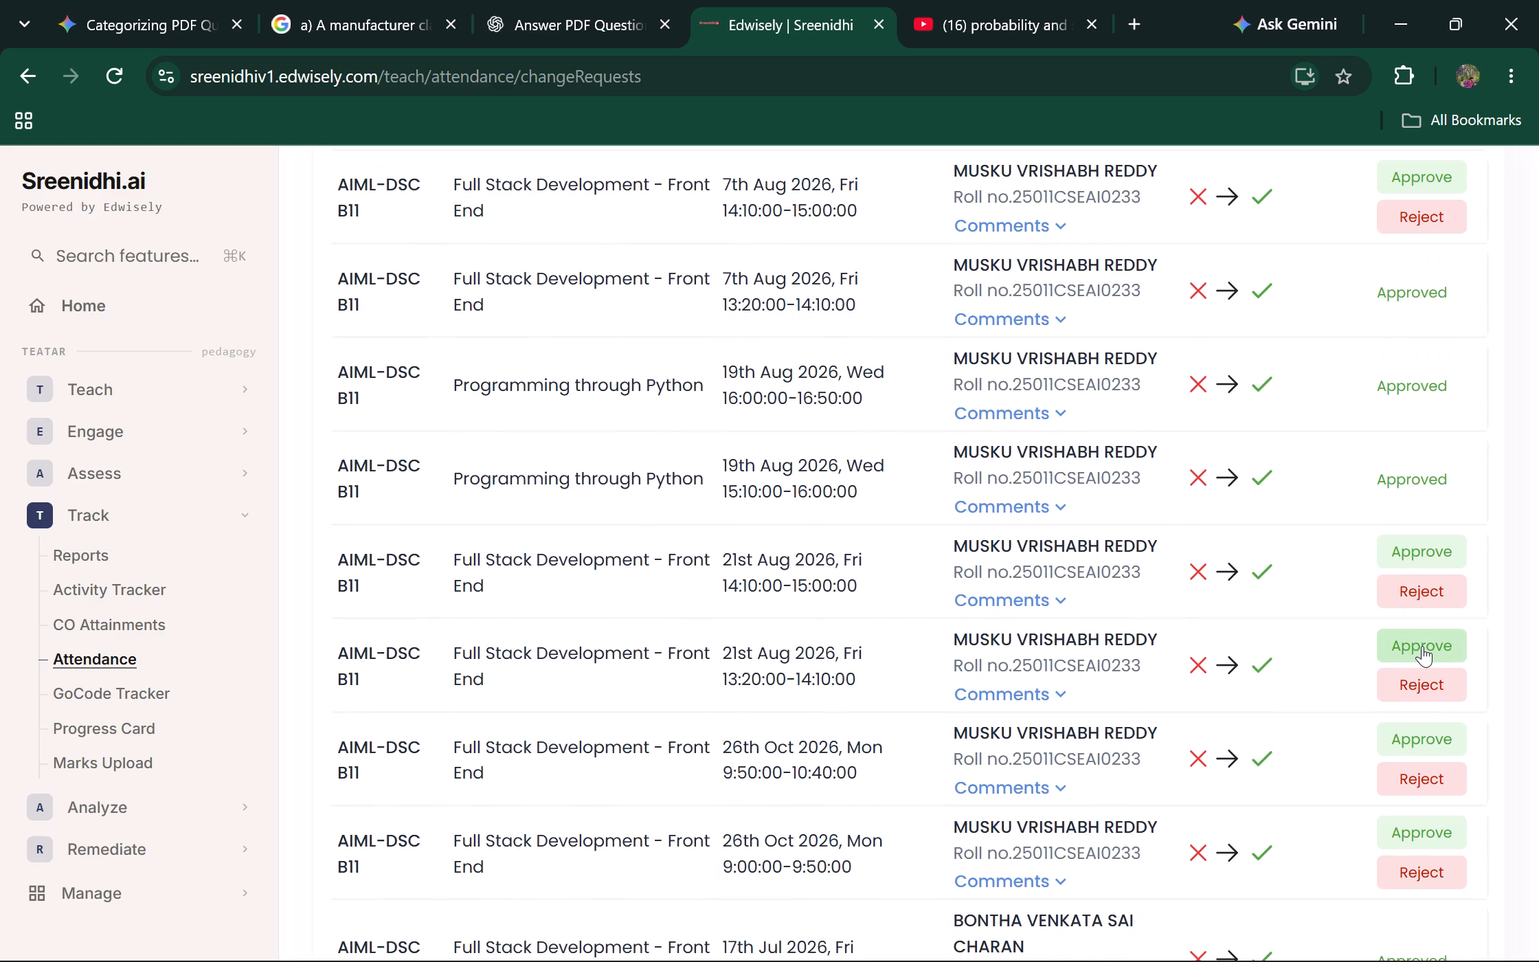
click(1422, 646)
Approve the AIML-DSC B11 Full Stack Development requests for 26 October at 9:00 and 21 August at 14:10.
scroll(1422, 646, down, 4)
scroll(1360, 737, down, 4)
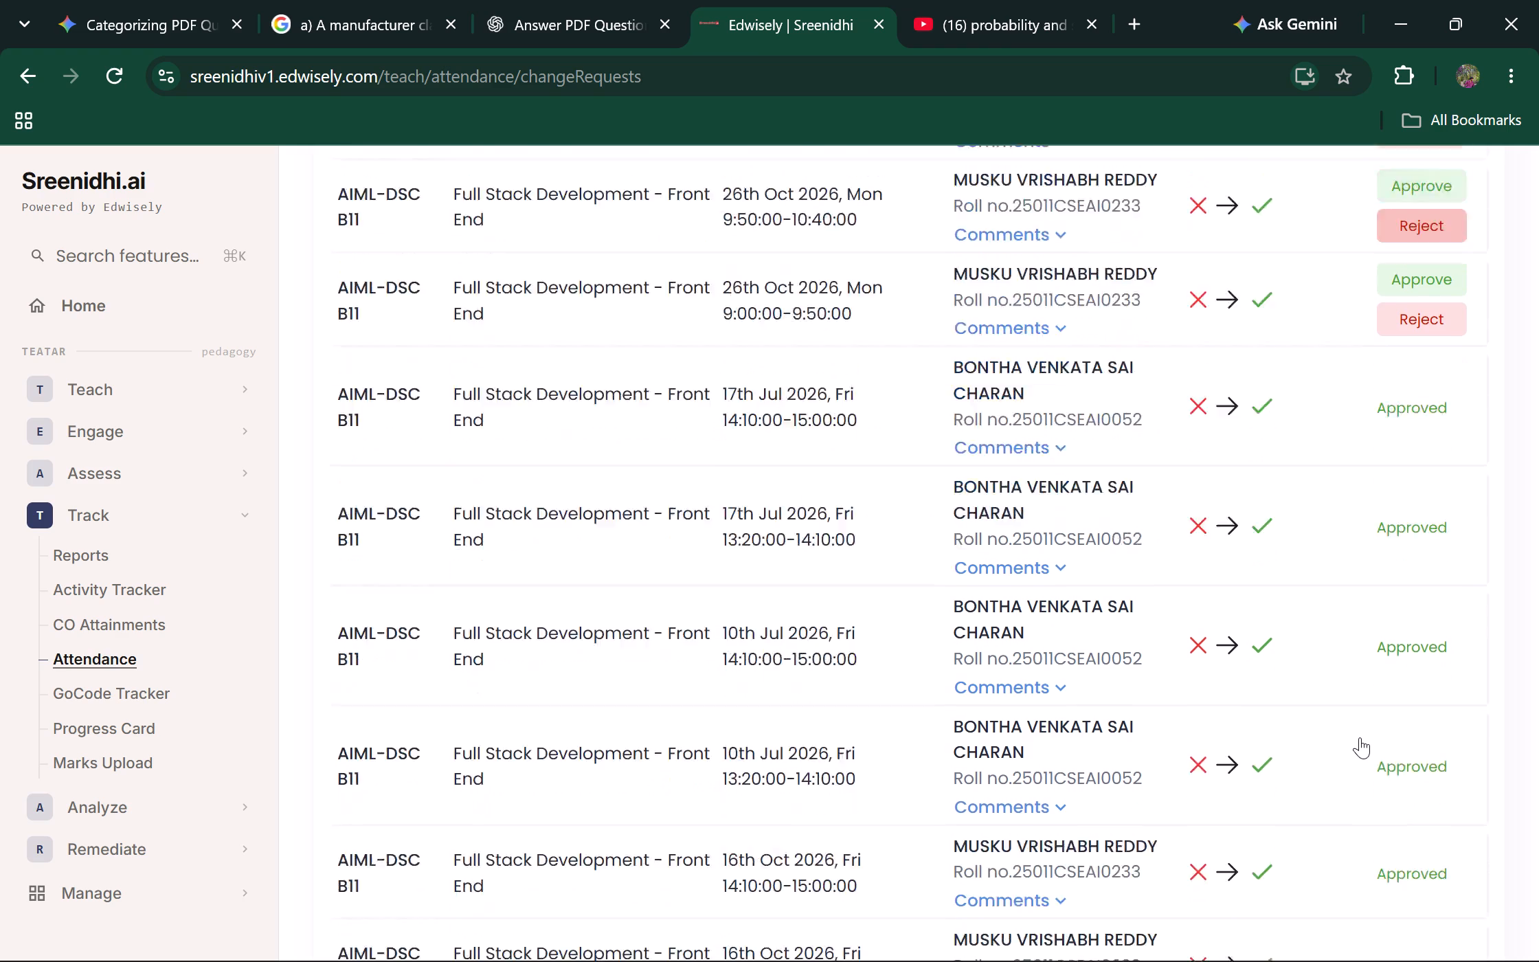
scroll(1360, 737, down, 3)
scroll(1360, 737, up, 10)
click(1419, 841)
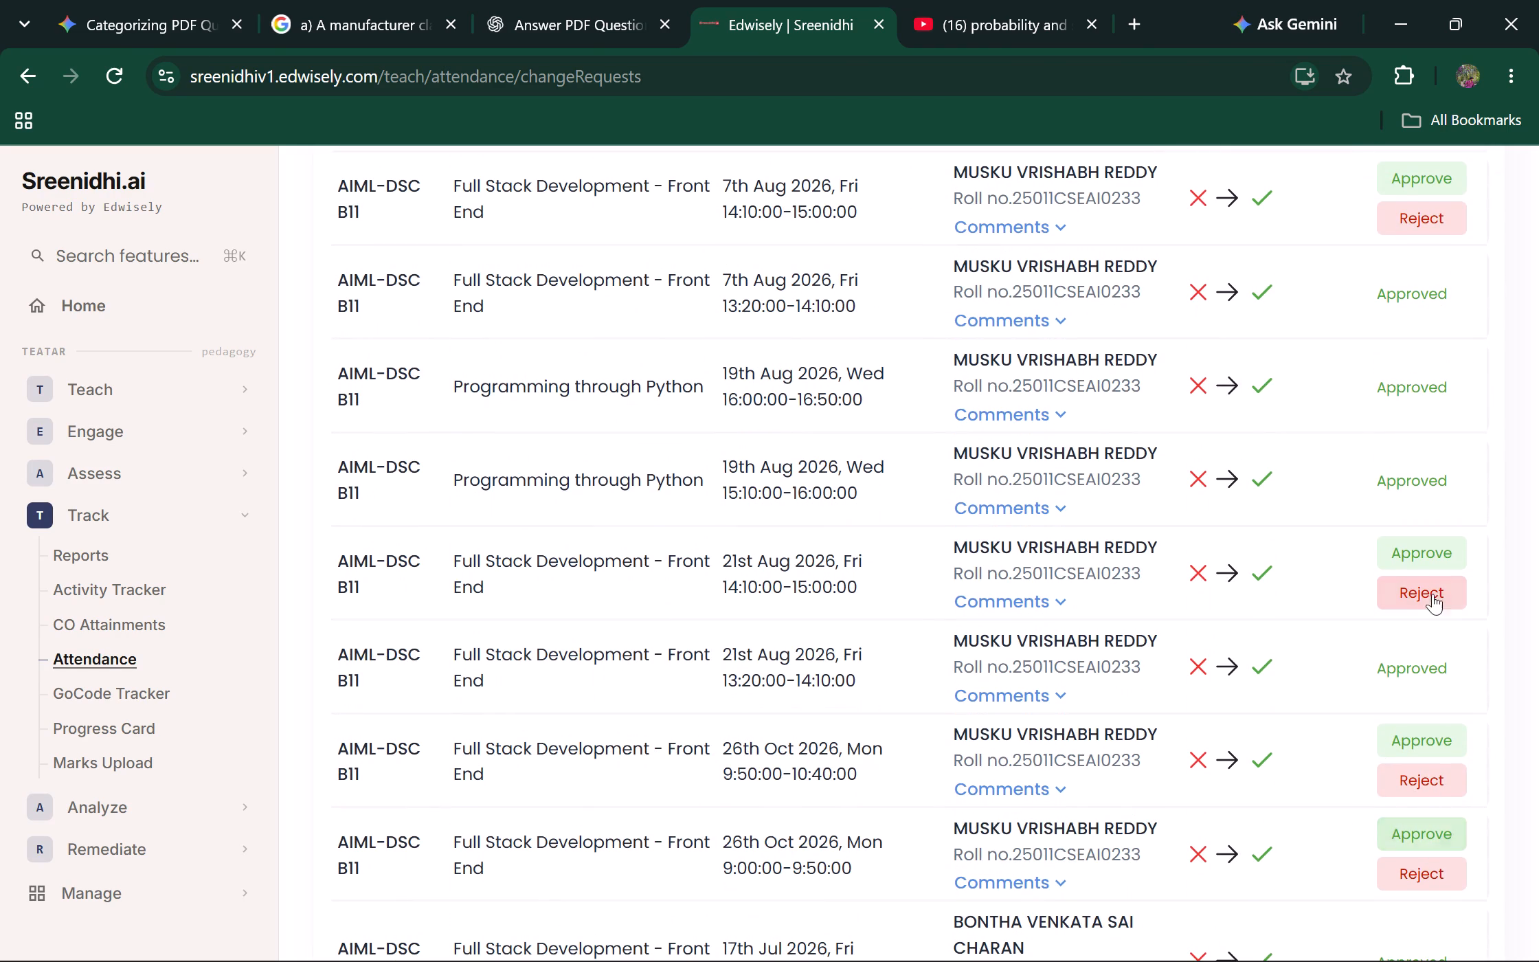
click(1437, 560)
click(1434, 539)
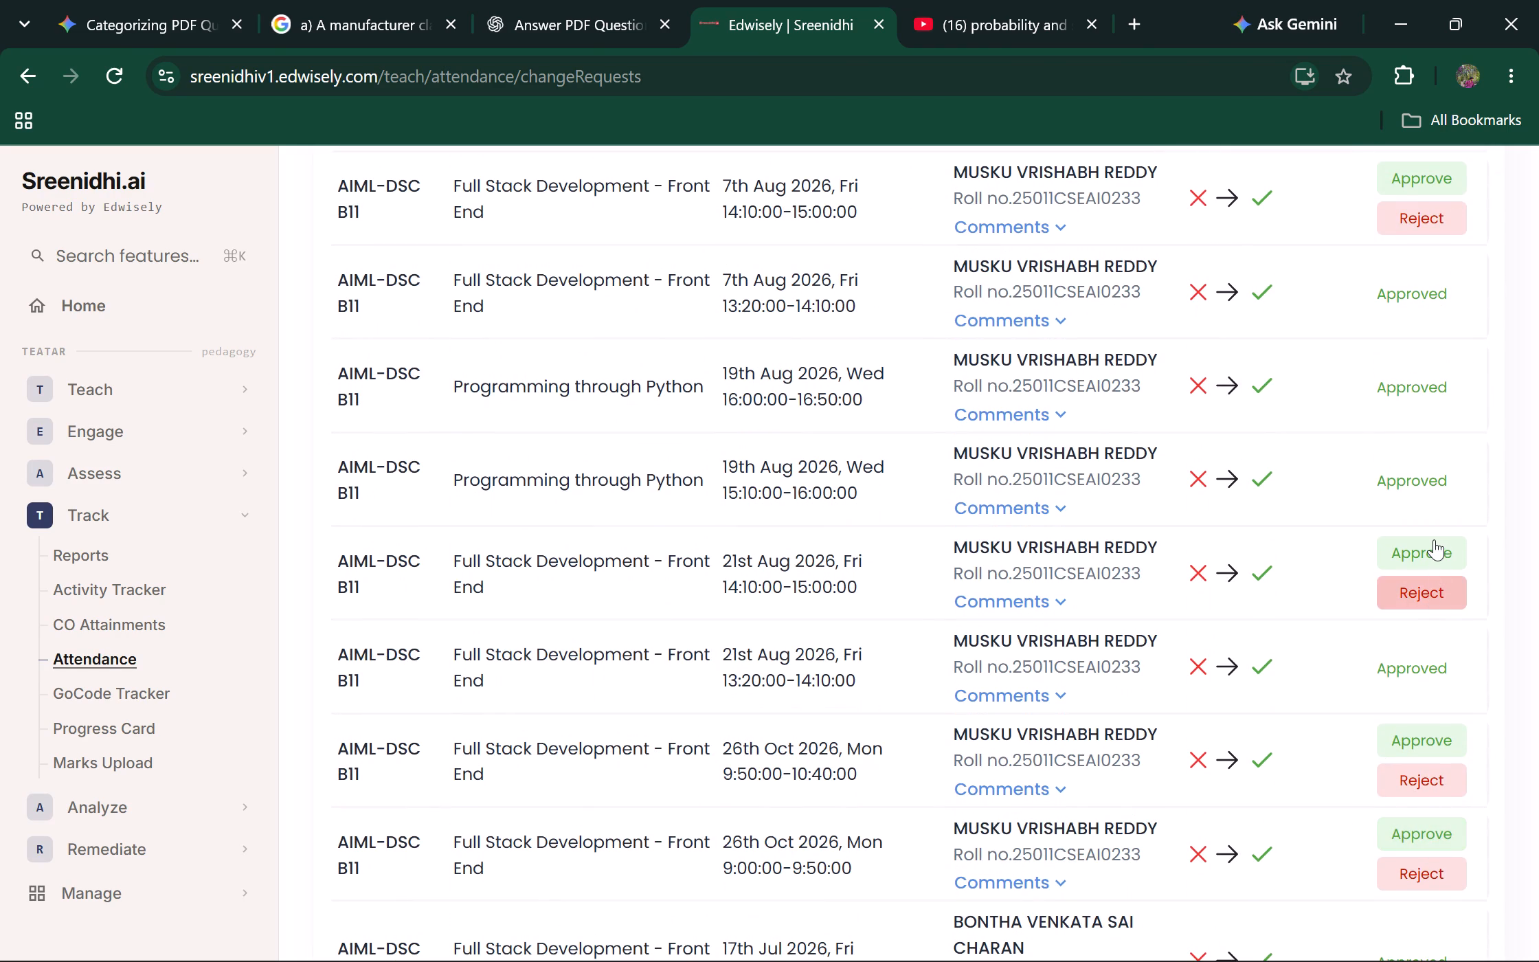
double_click(1434, 539)
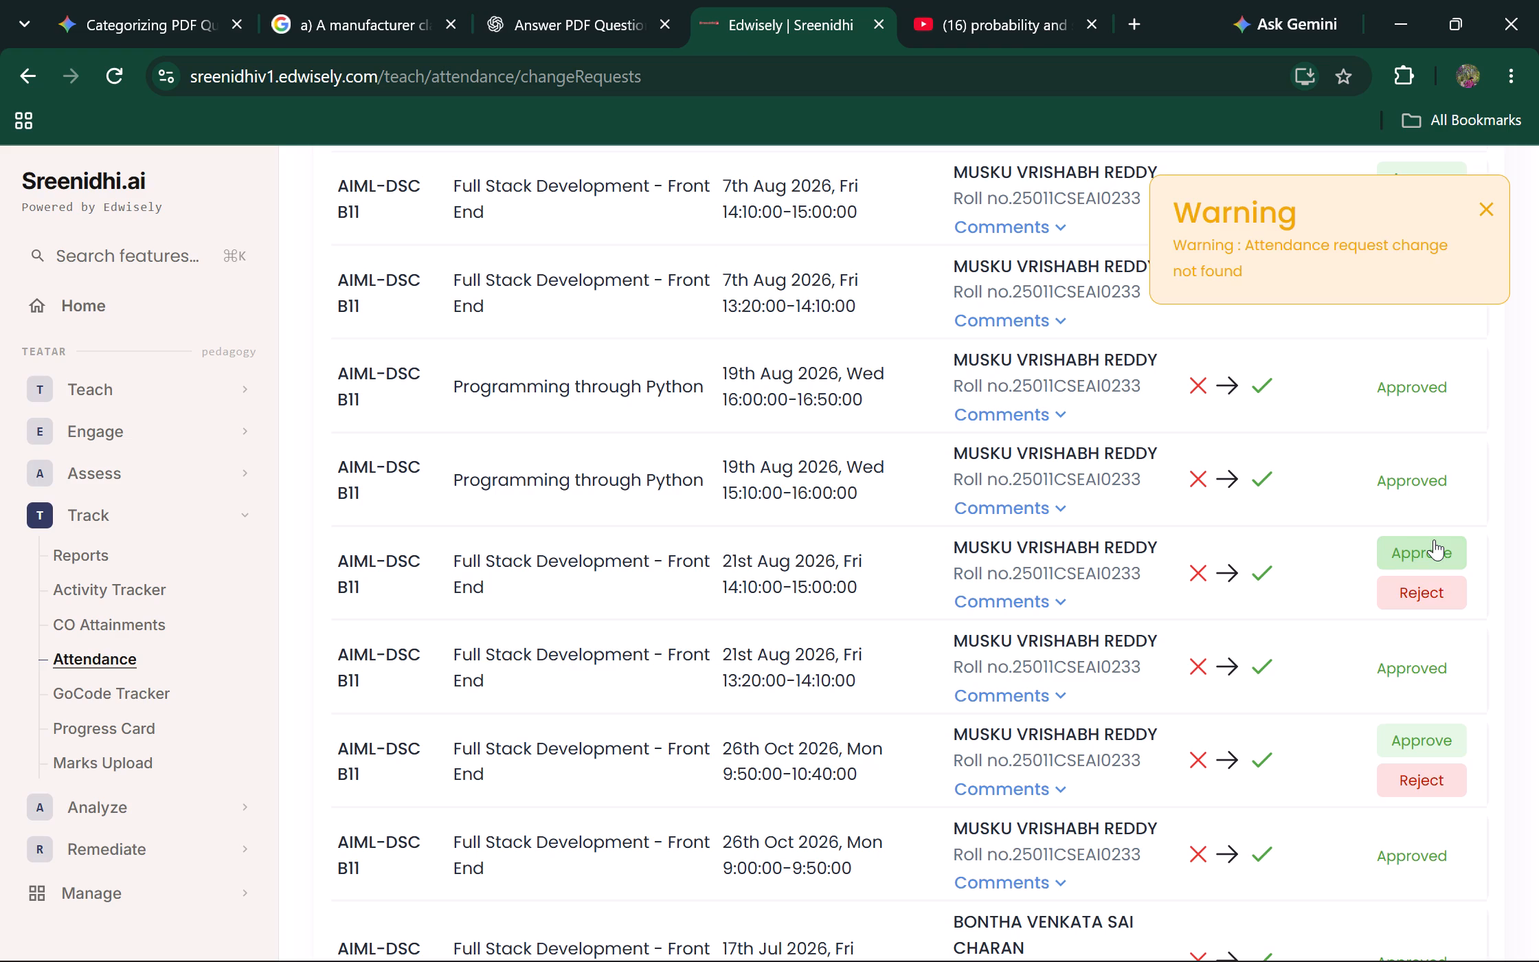
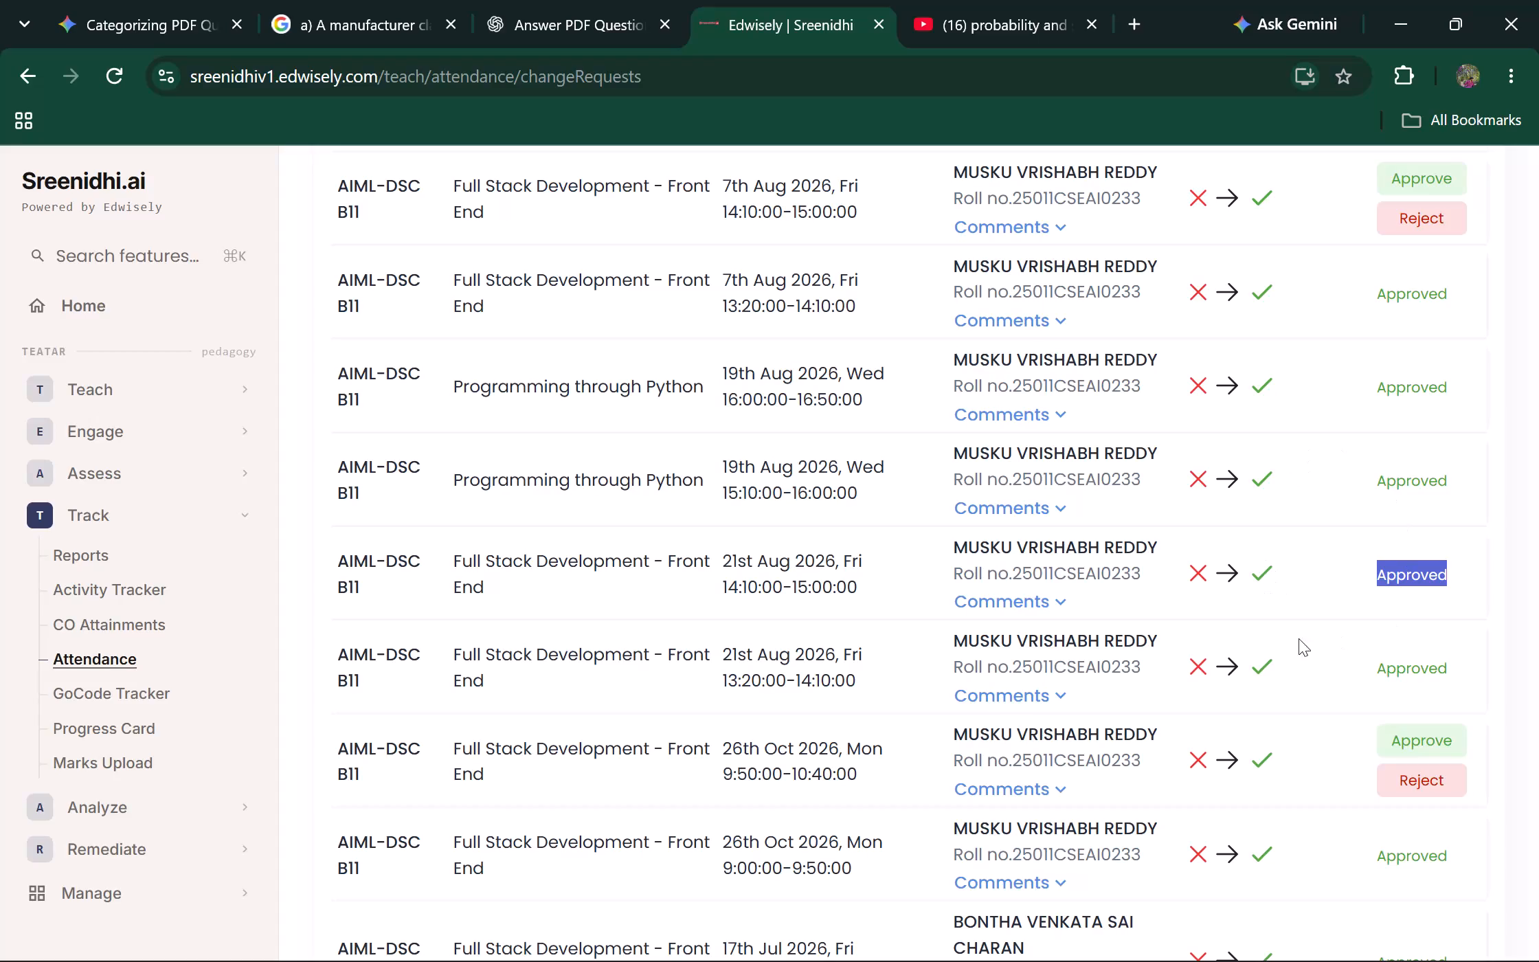
Look through the attendance regularization requests to examine which ones are still pending across the classes.
click(1140, 689)
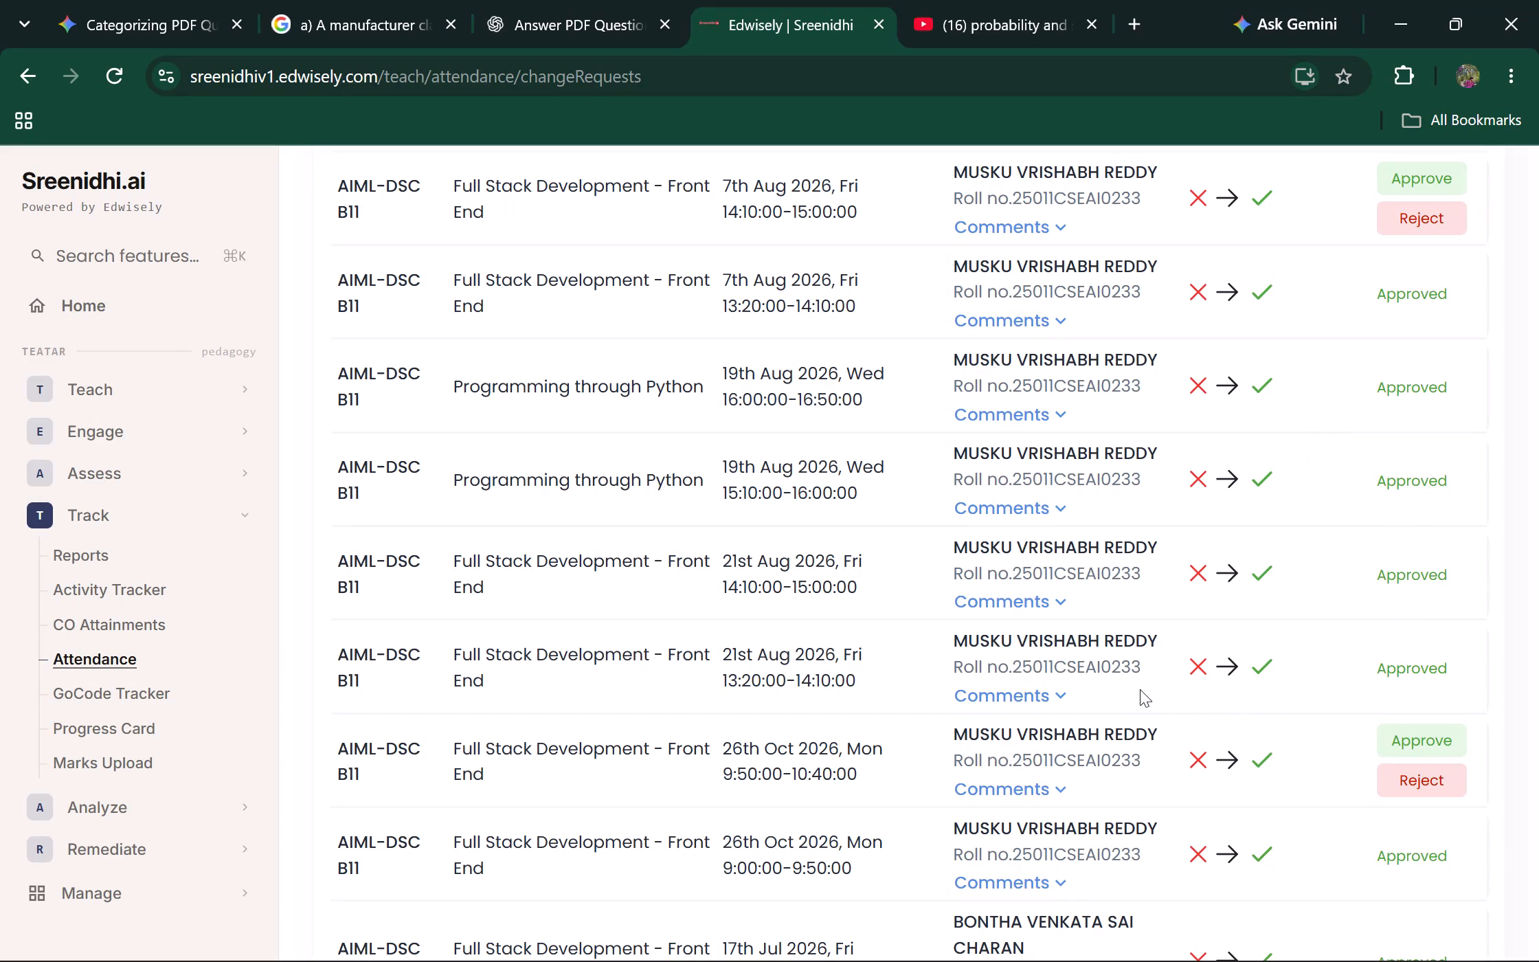
scroll(1140, 689, down, 3)
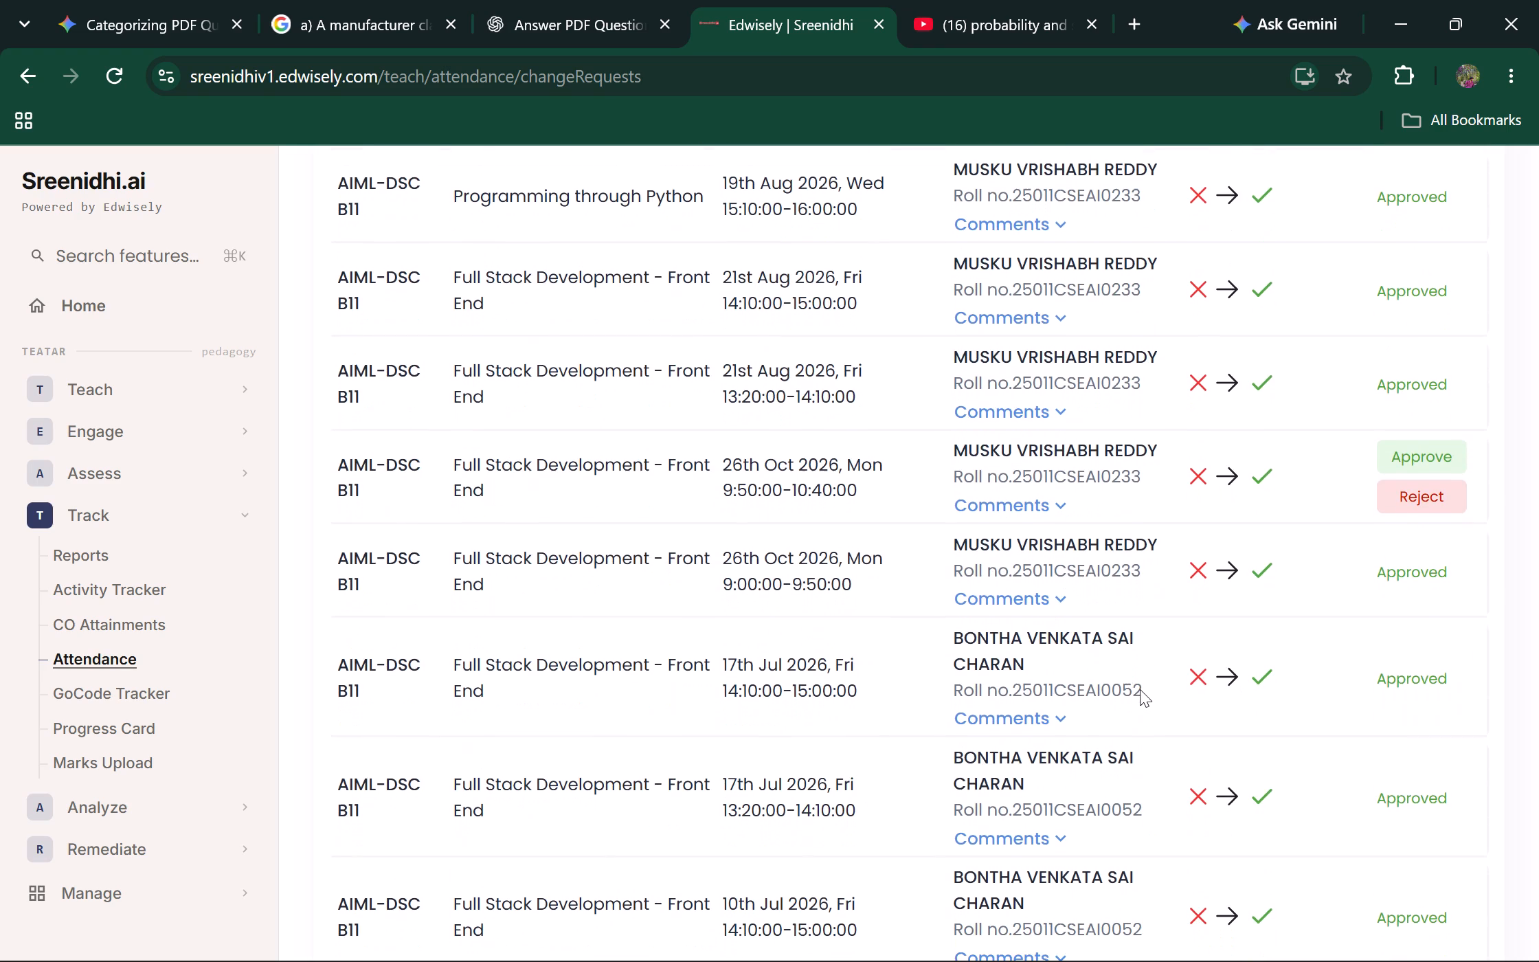
scroll(1259, 691, up, 5)
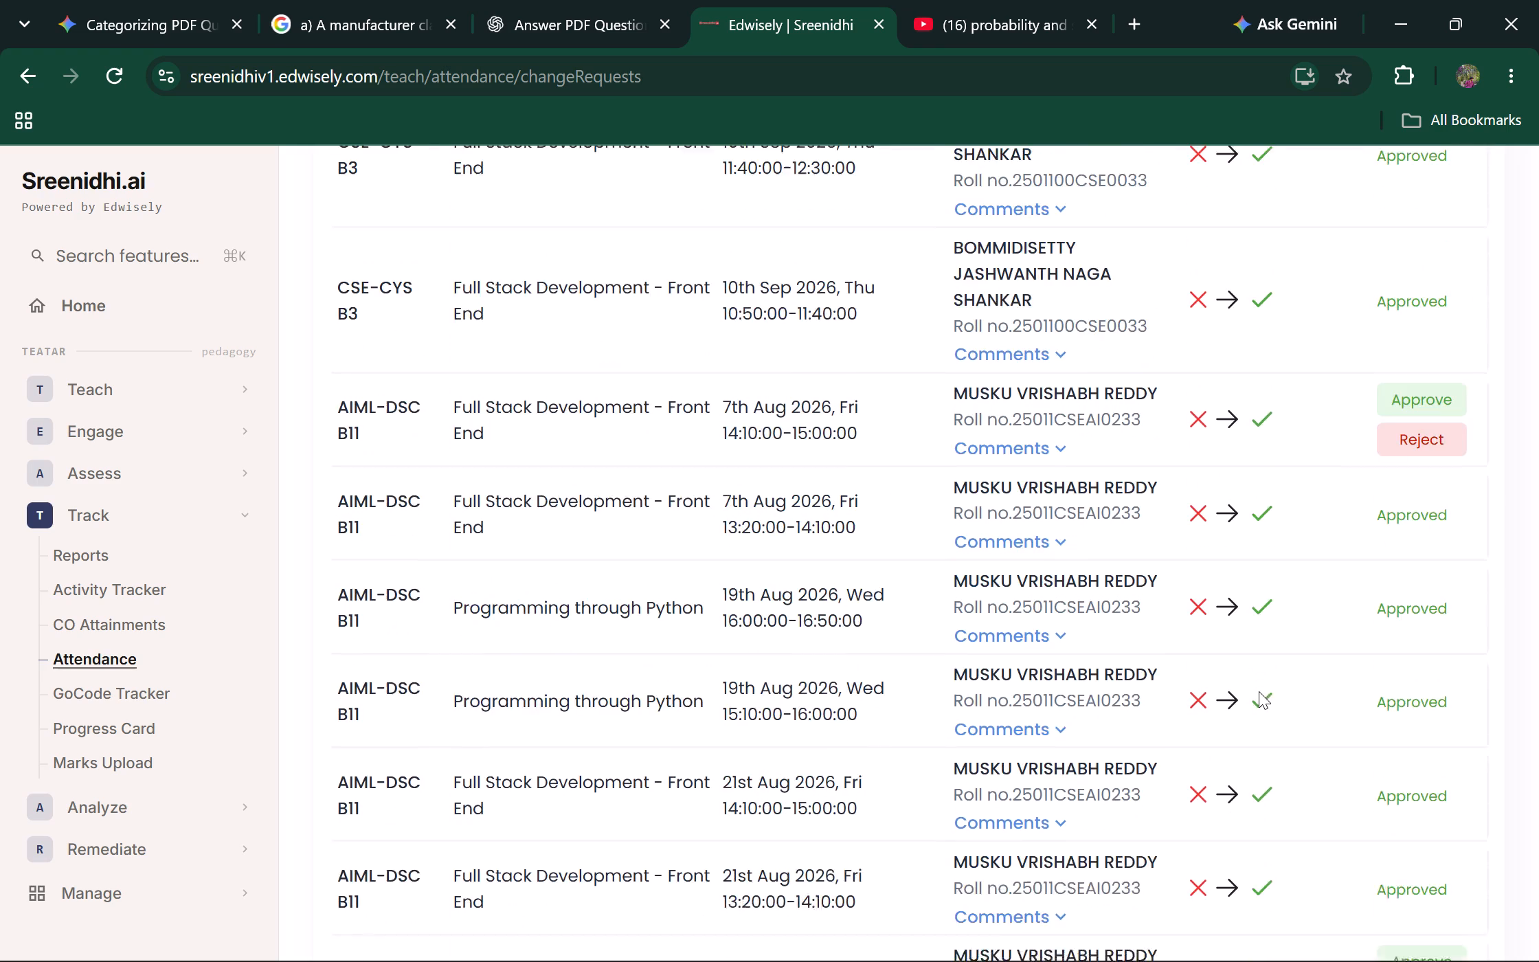
scroll(1259, 691, up, 13)
scroll(1259, 691, down, 10)
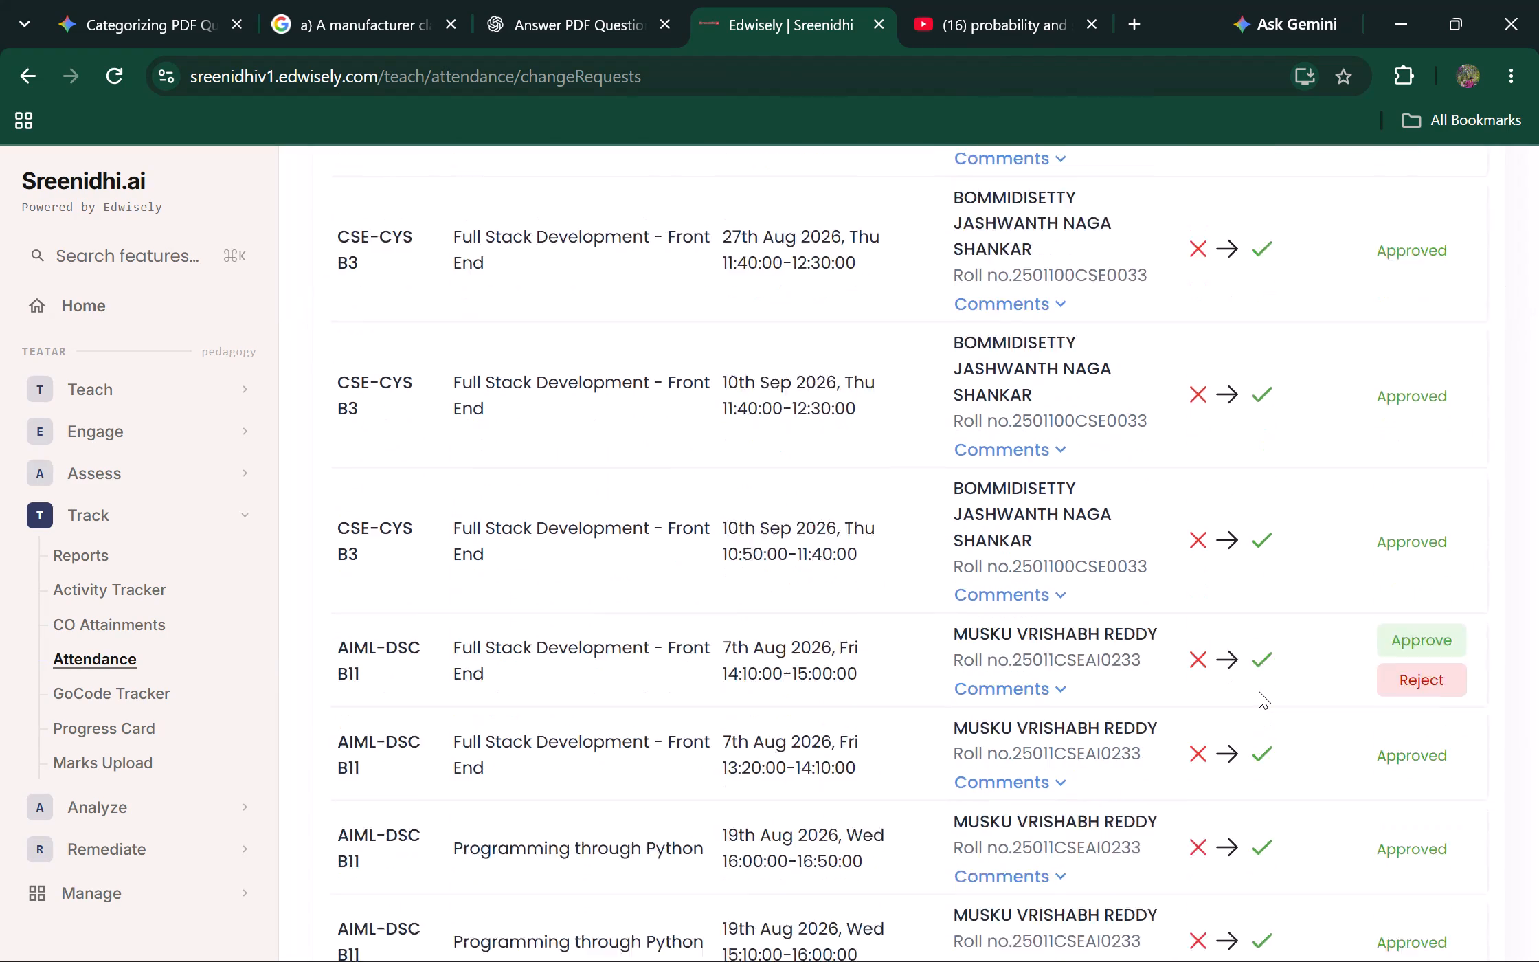
scroll(1259, 691, down, 10)
scroll(1259, 691, up, 9)
scroll(1259, 691, down, 1)
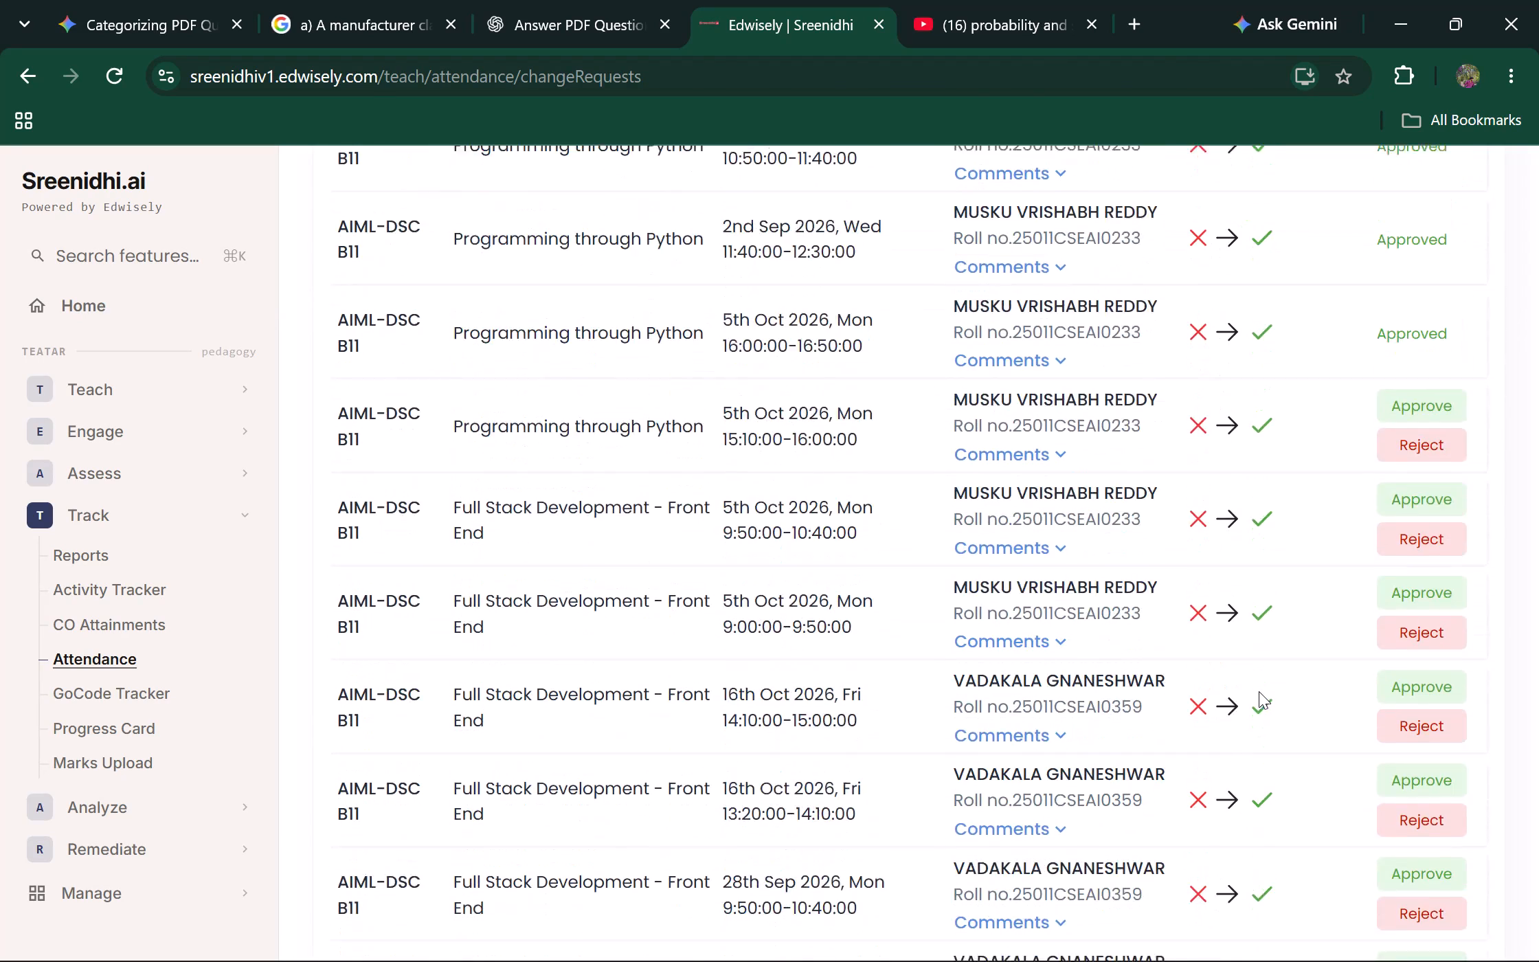
scroll(1259, 691, down, 4)
scroll(1259, 691, up, 3)
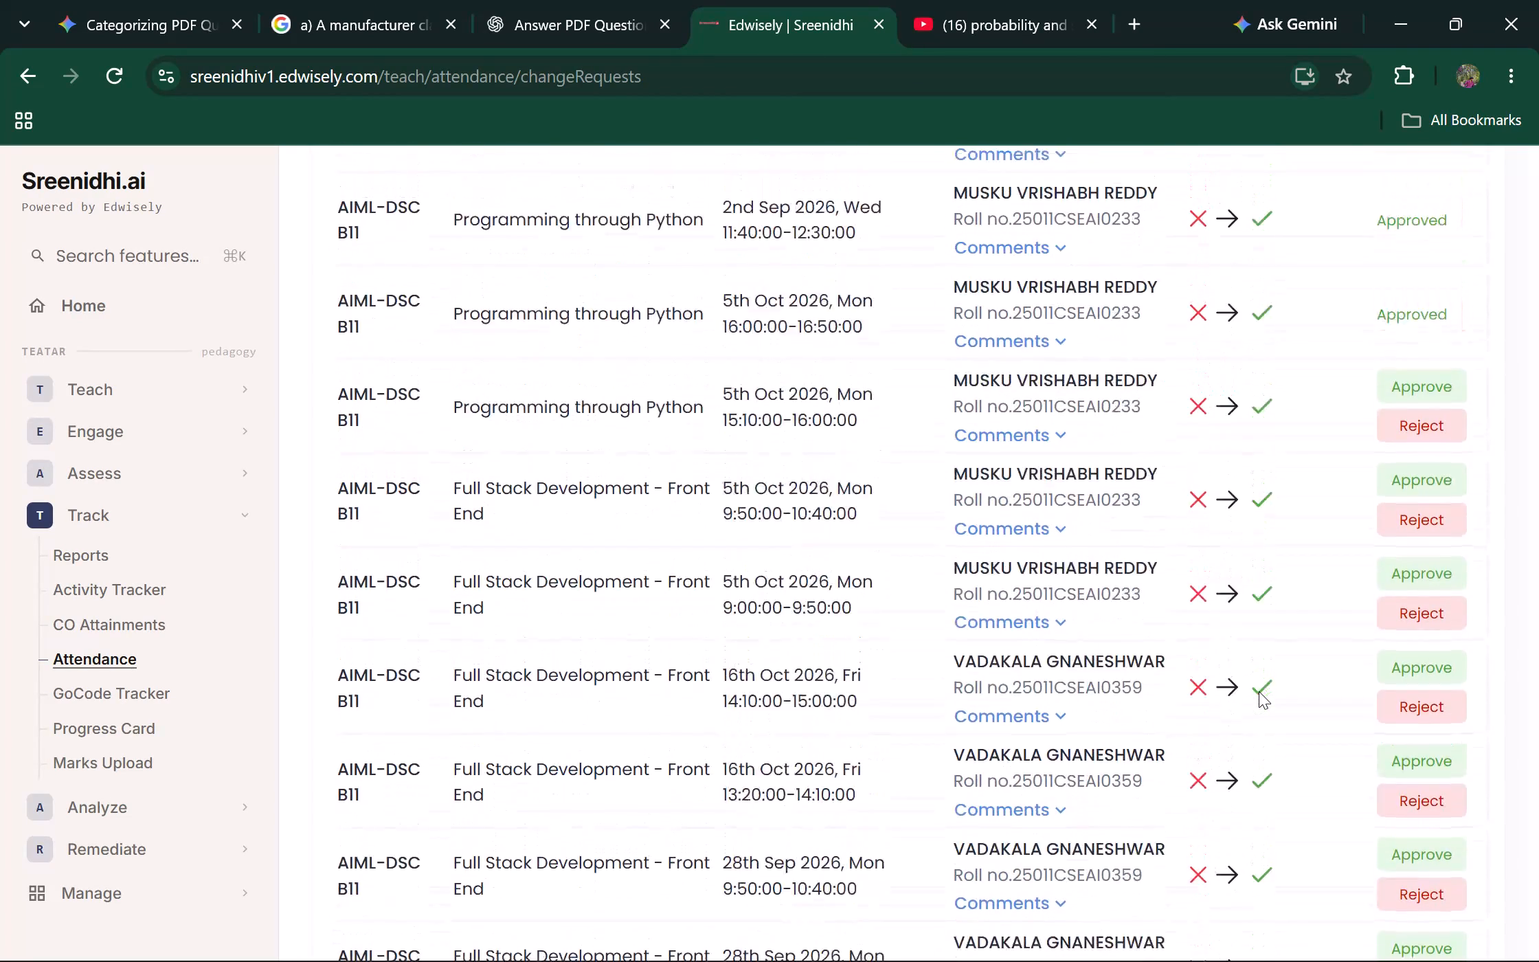
scroll(1259, 691, up, 1)
scroll(1259, 691, down, 19)
scroll(1259, 691, down, 3)
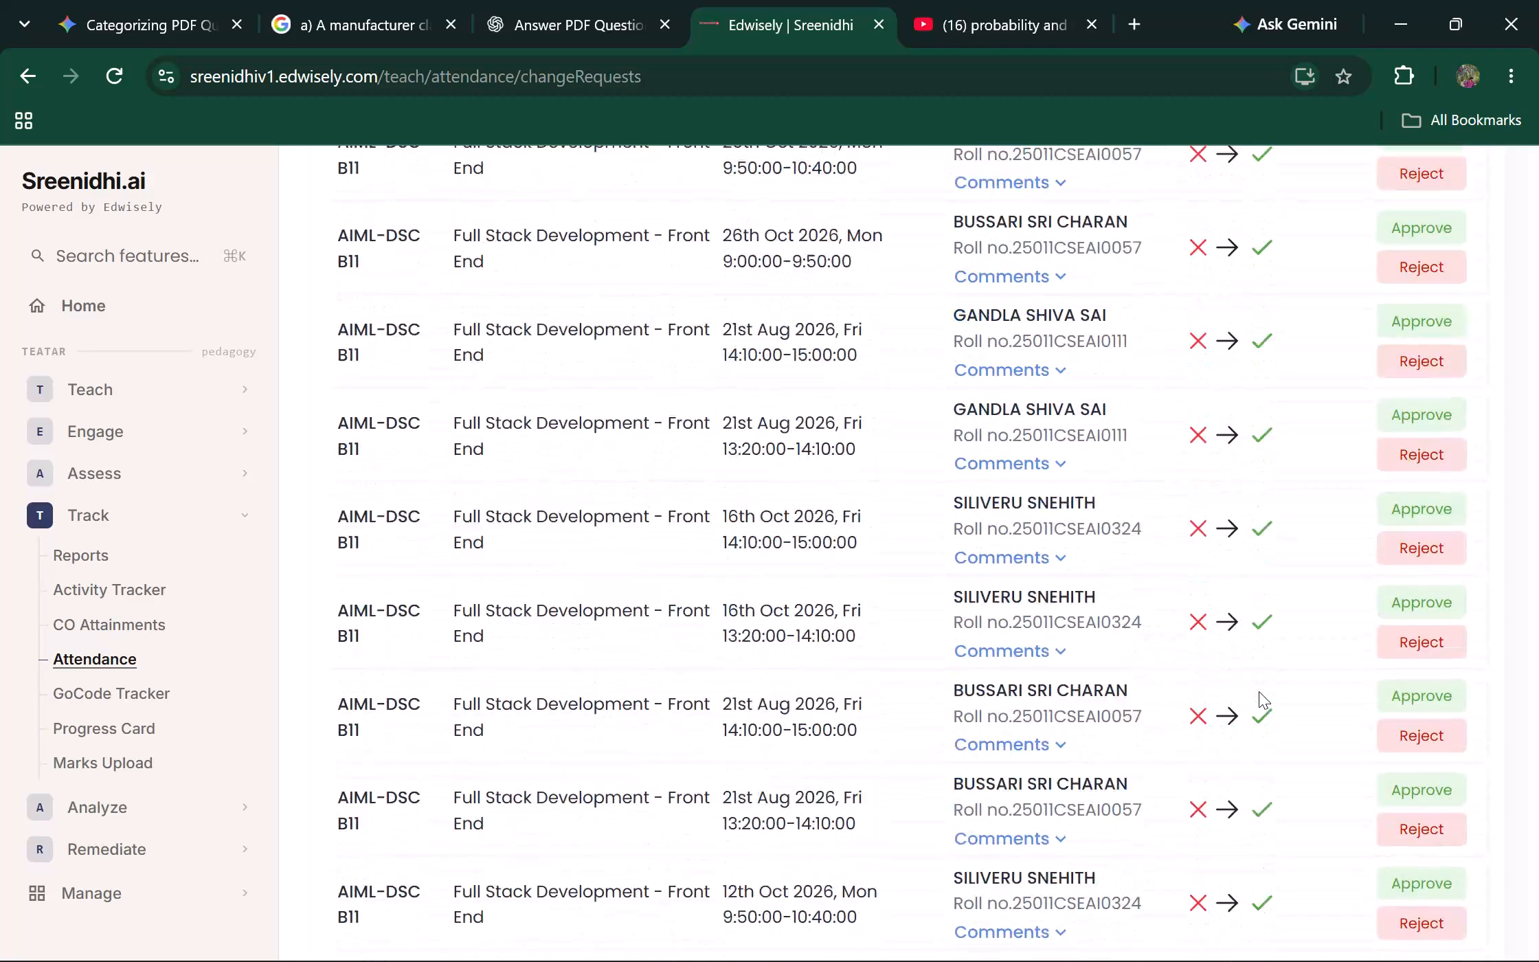
scroll(1259, 691, down, 20)
scroll(1259, 691, down, 11)
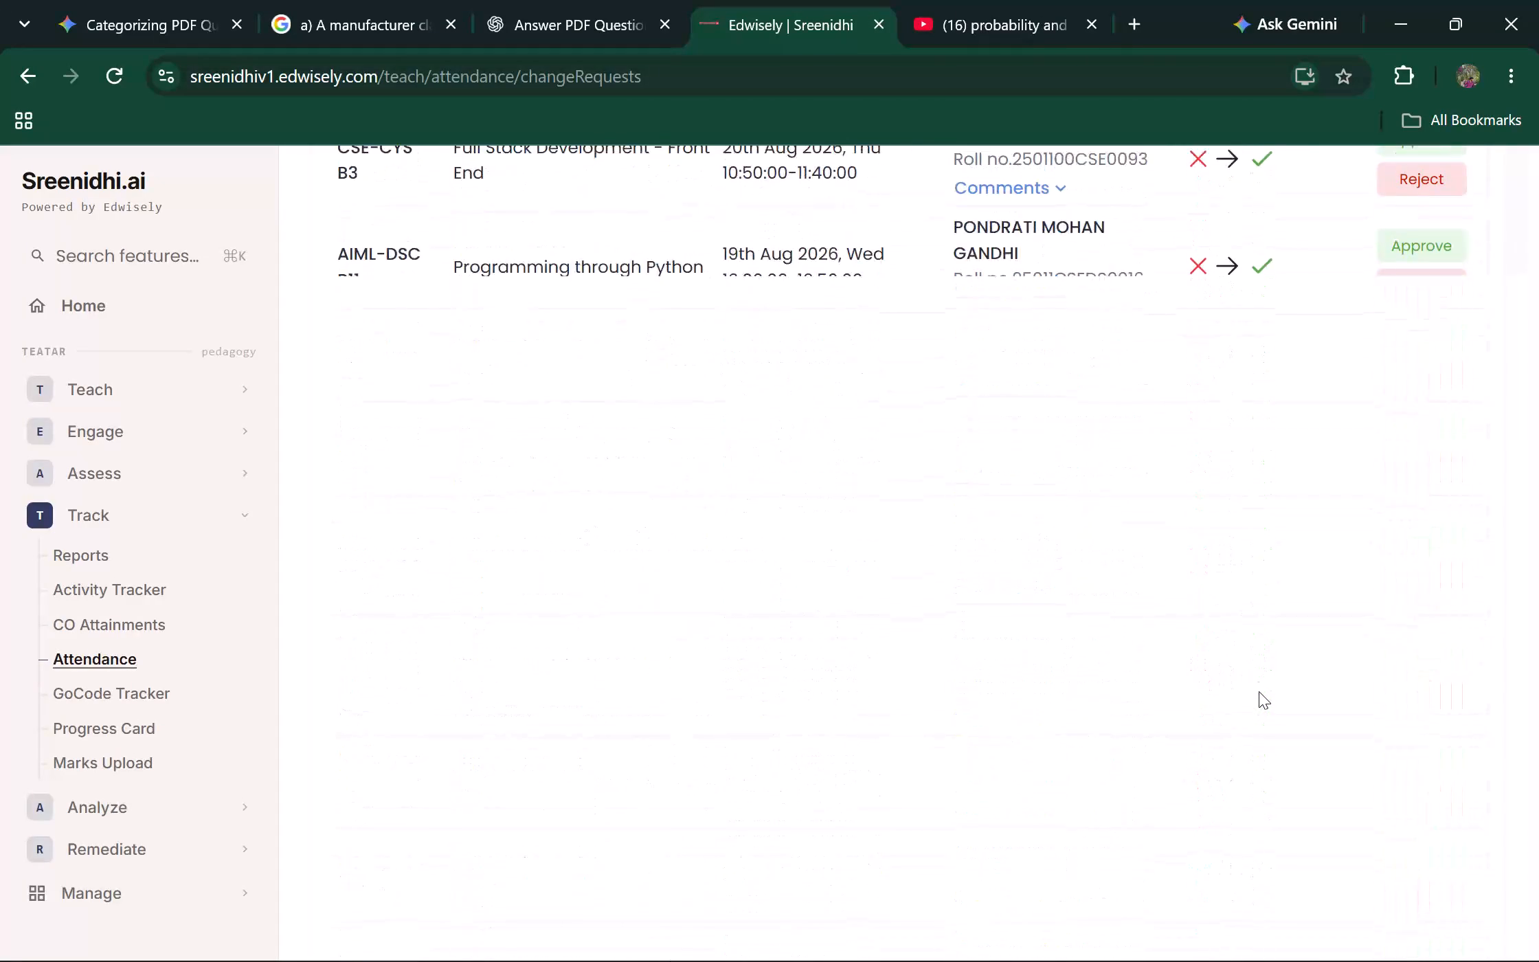
scroll(1259, 691, down, 20)
scroll(1259, 691, down, 20)
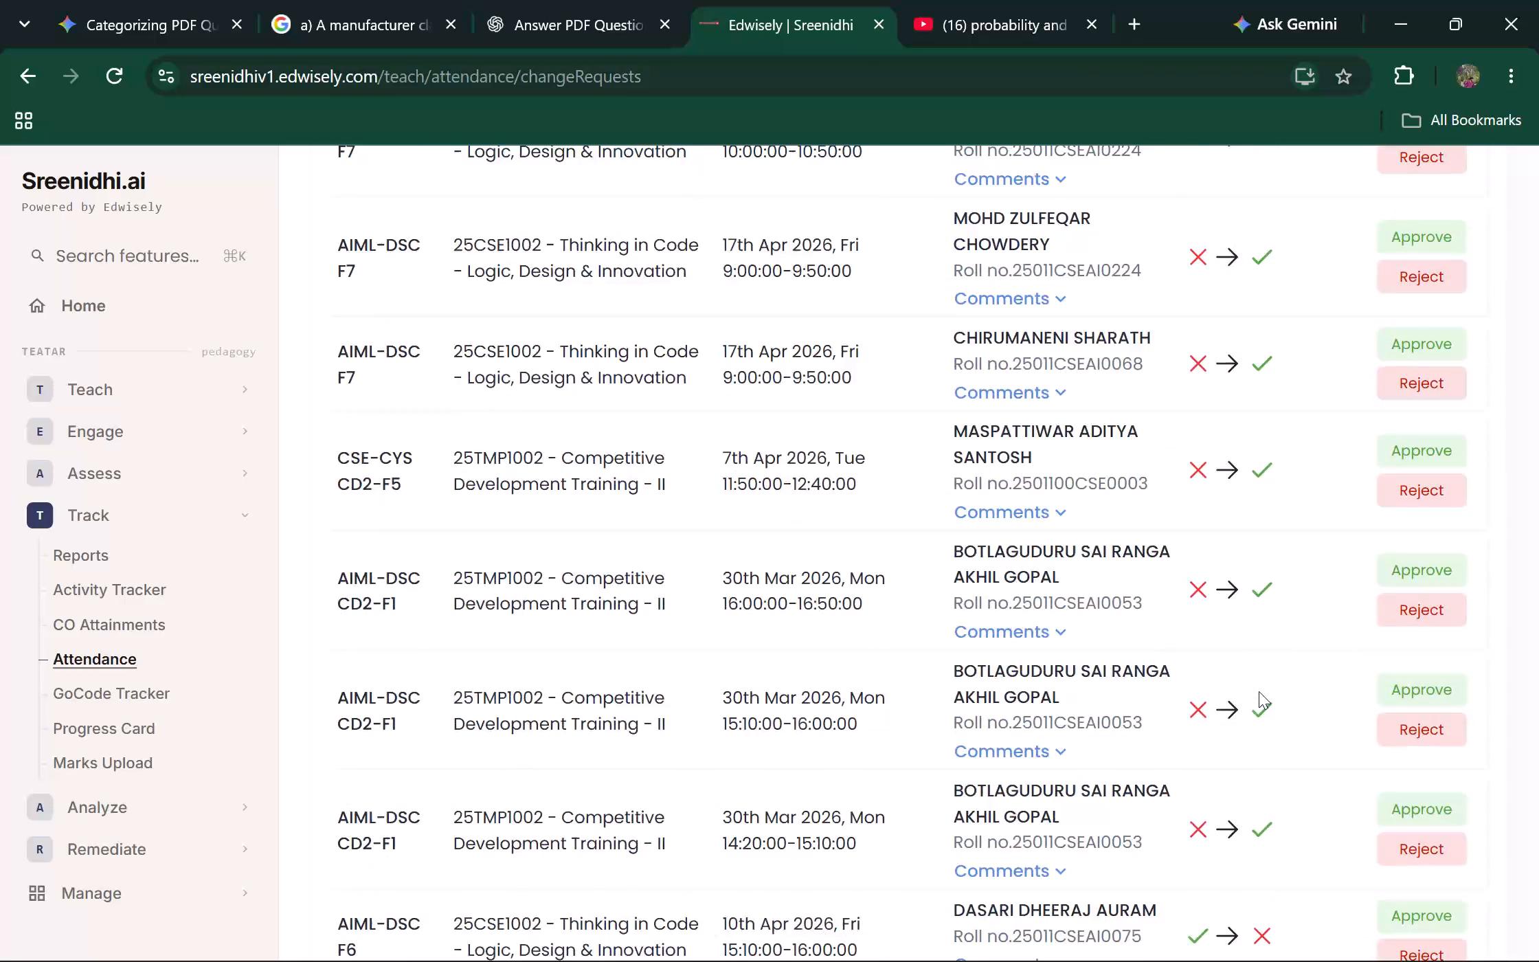
scroll(1259, 691, down, 16)
scroll(1259, 691, up, 20)
scroll(1259, 691, up, 4)
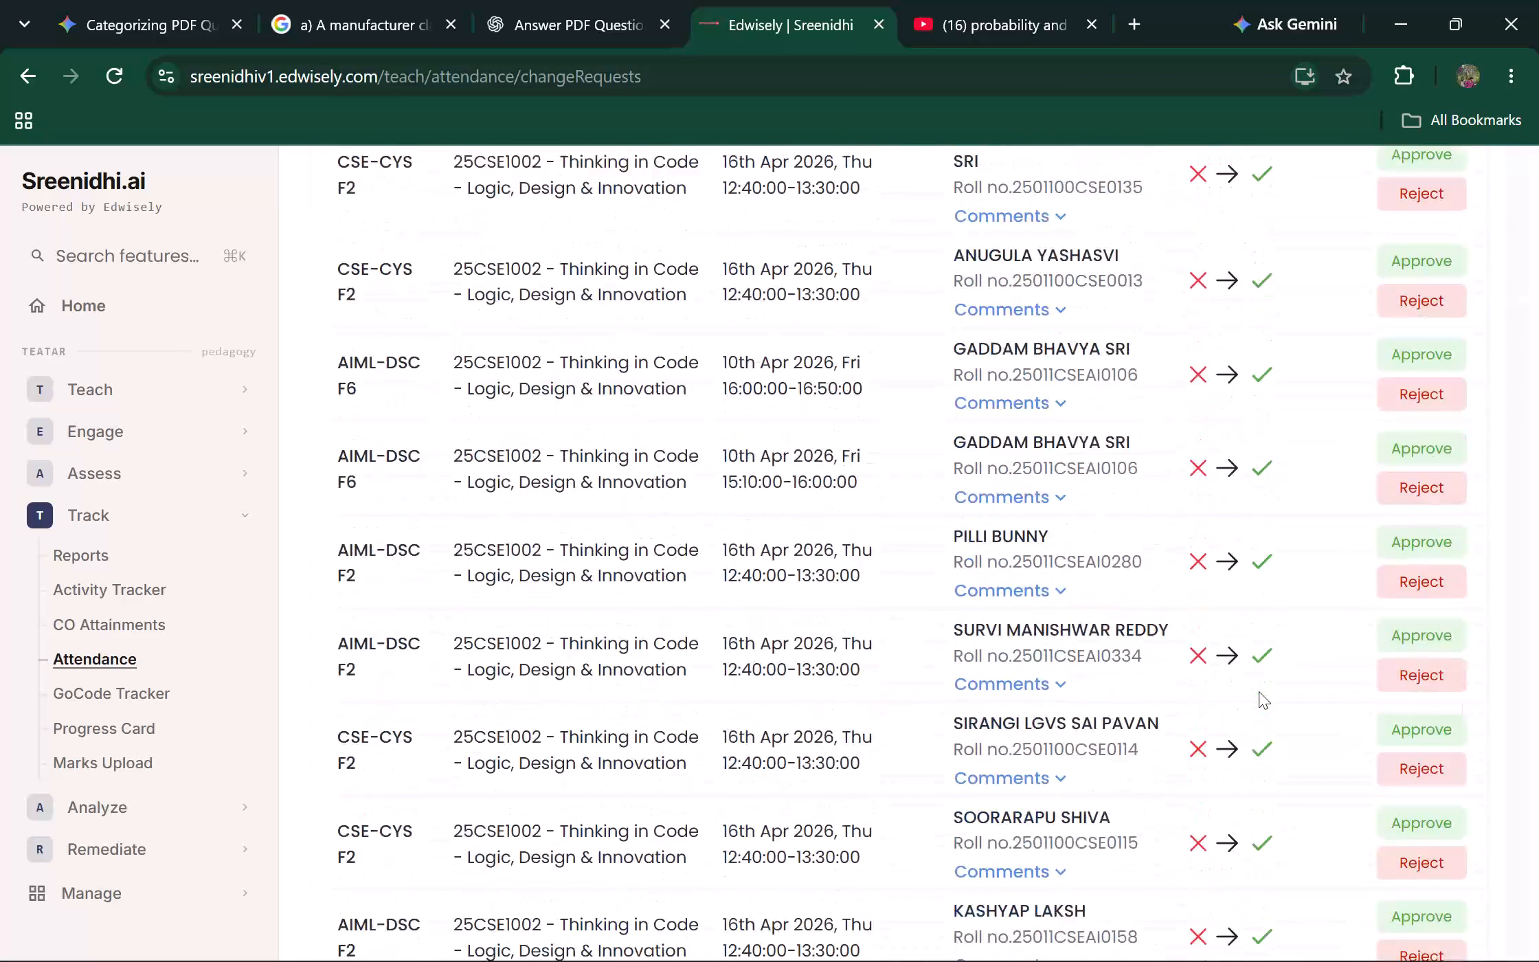
scroll(1259, 691, up, 20)
scroll(1259, 691, up, 16)
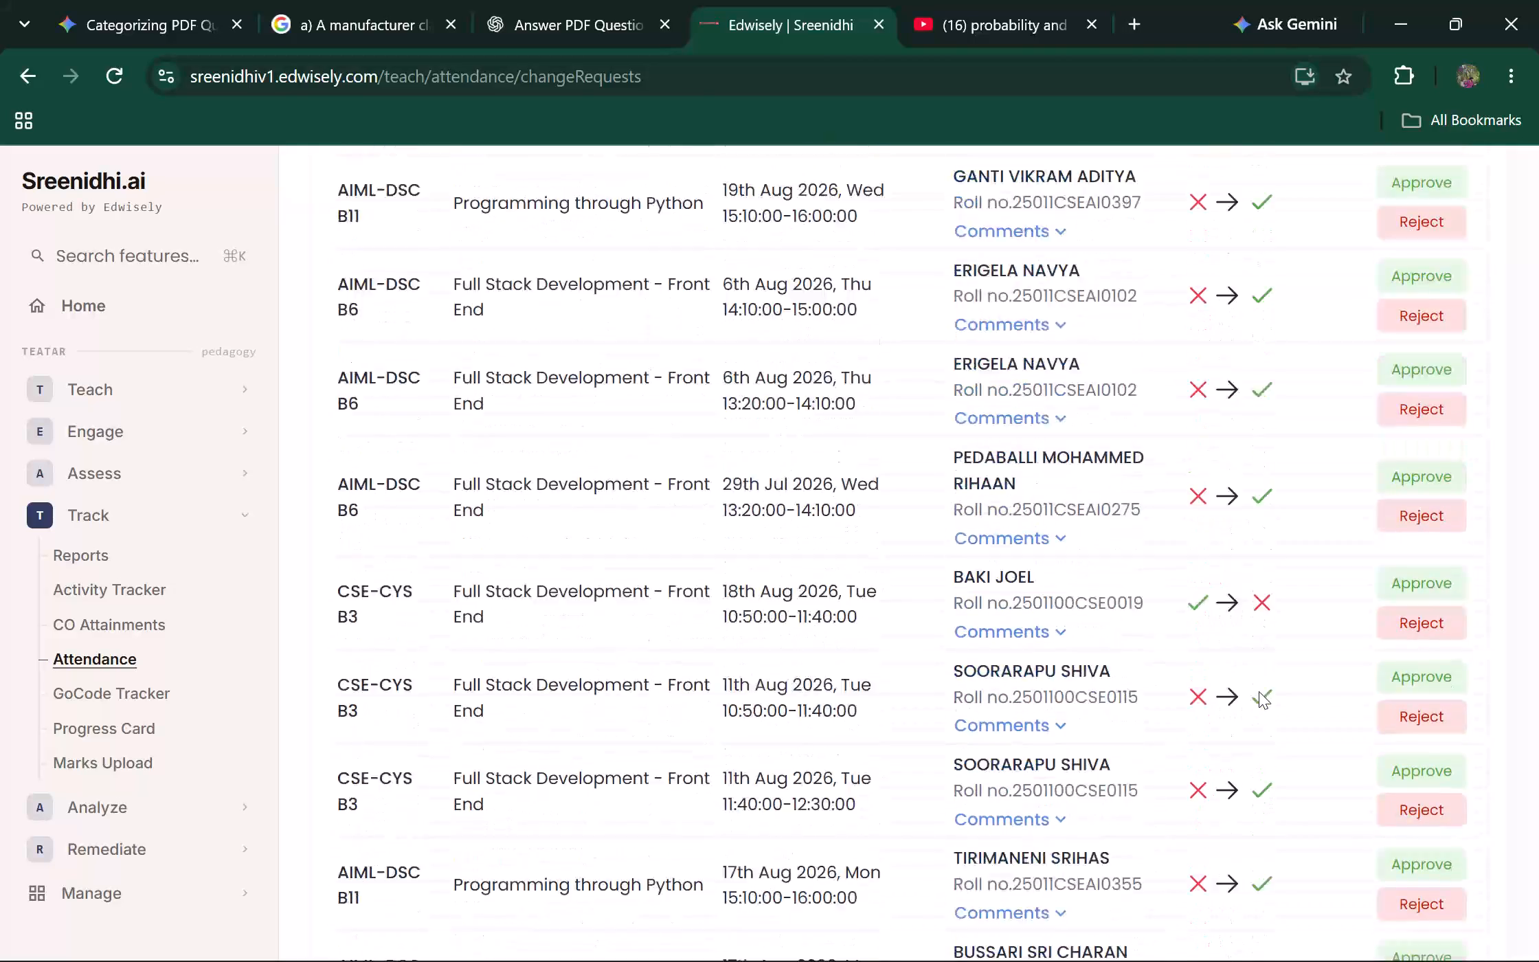
scroll(1259, 691, up, 12)
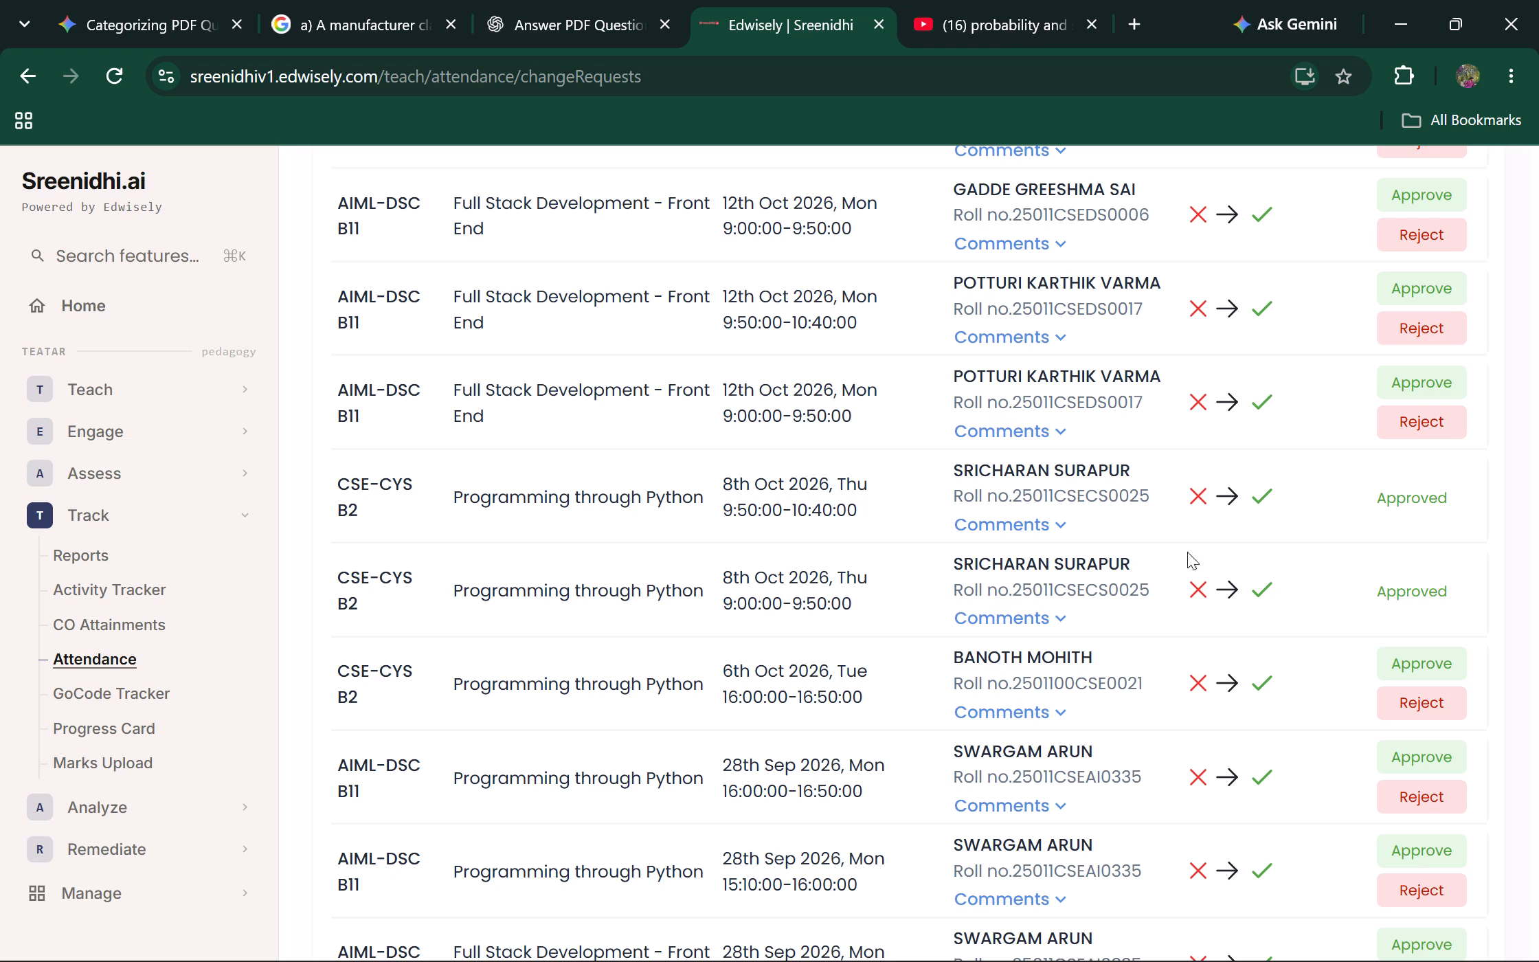
Approve the AIML-DSC B11 Full Stack Development request for 26 October 2026 at 9:50.
scroll(1332, 539, up, 20)
scroll(1332, 539, up, 6)
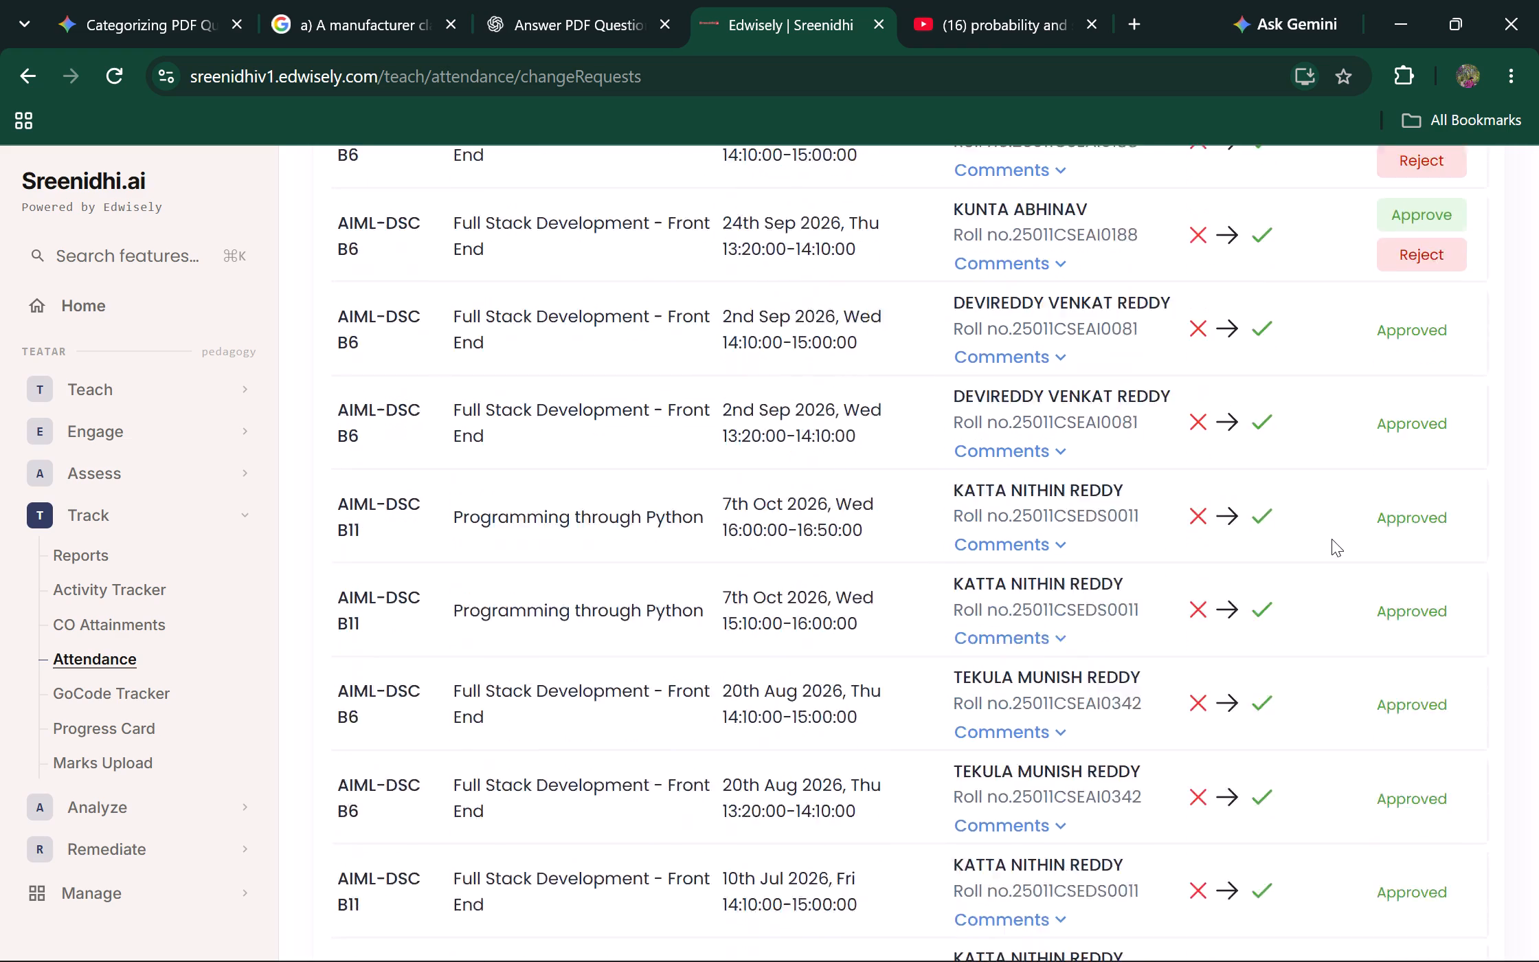
scroll(1332, 539, up, 20)
scroll(1332, 539, up, 20)
scroll(1332, 539, down, 6)
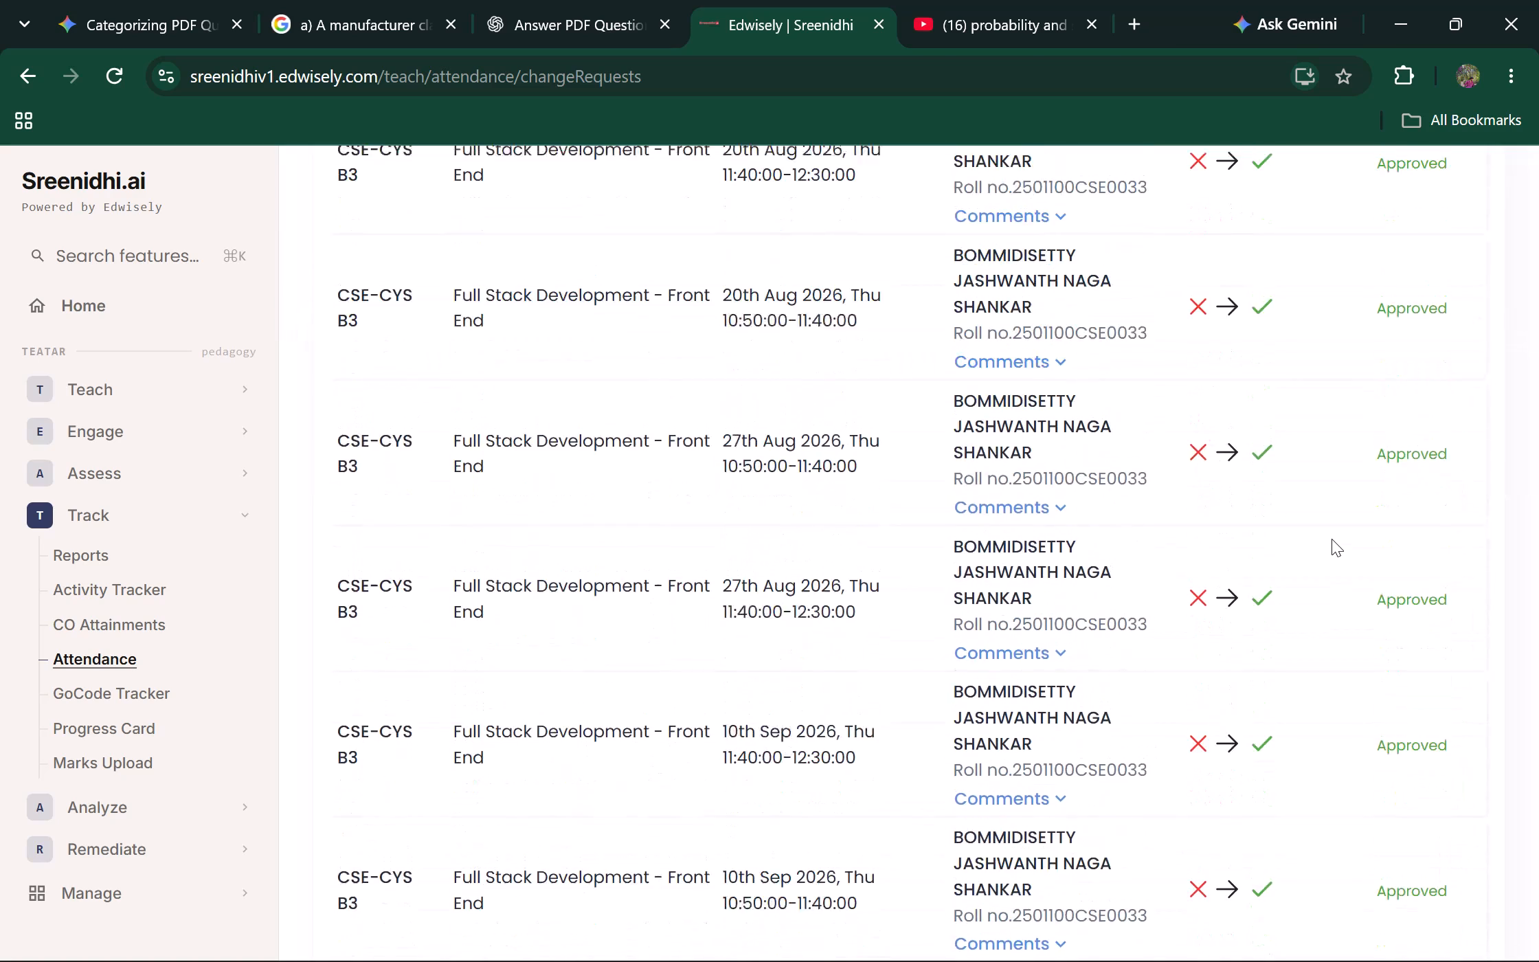
scroll(1332, 539, down, 5)
scroll(1332, 539, up, 1)
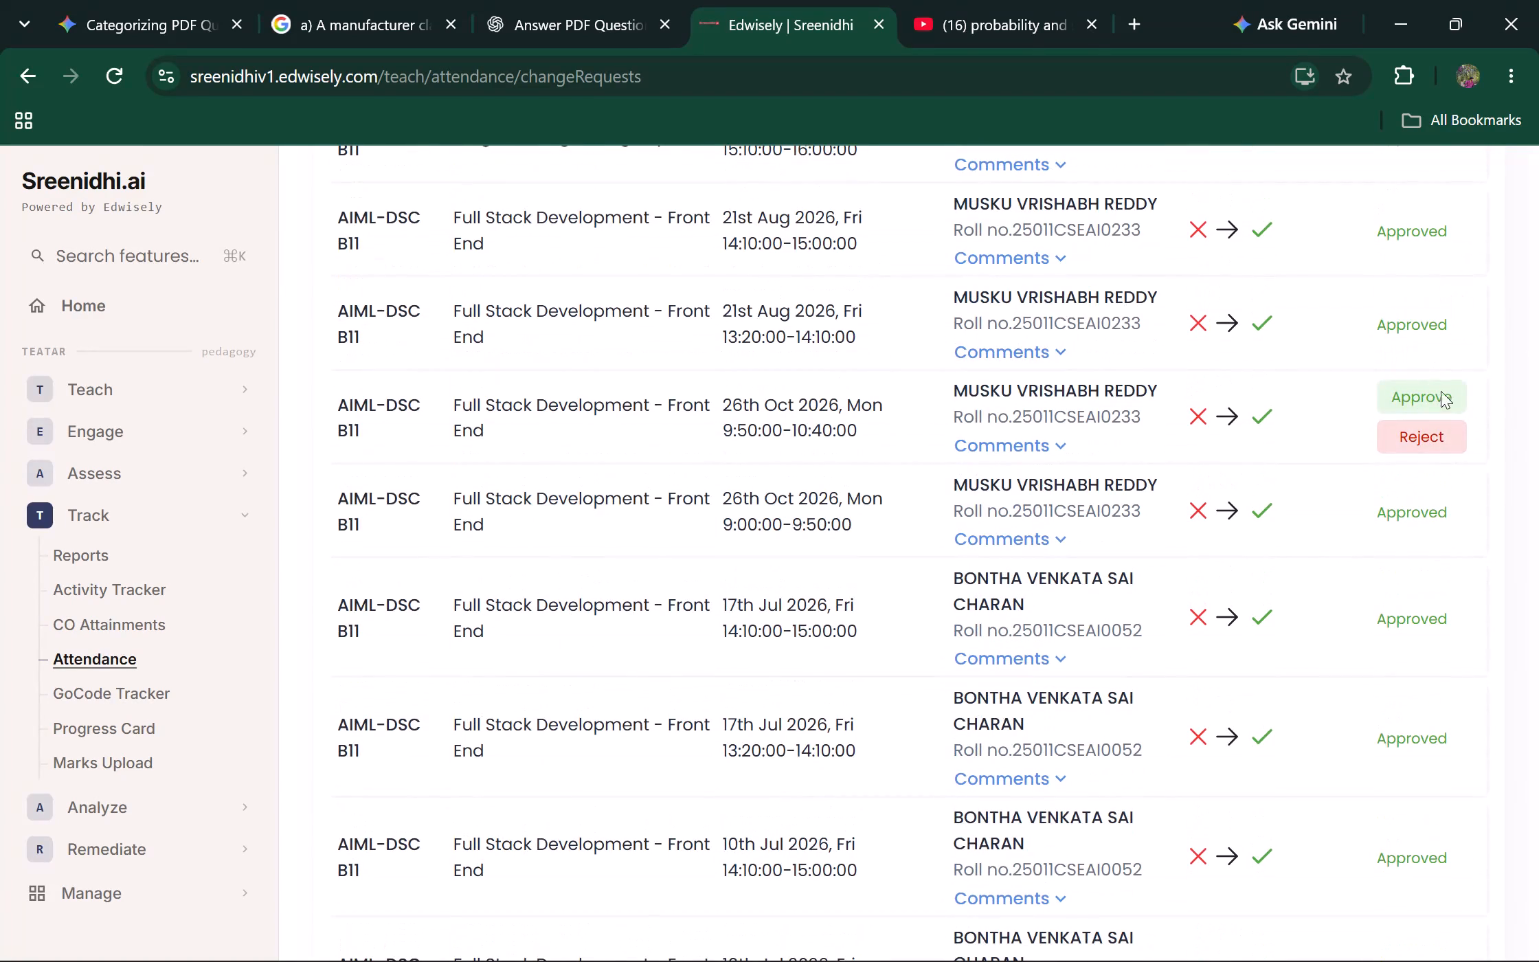
click(1440, 396)
Review the statuses of the CSE-CYS B3, AIML-DSC B11 and CSE-CYS B2 requests for any still pending.
scroll(1440, 396, down, 3)
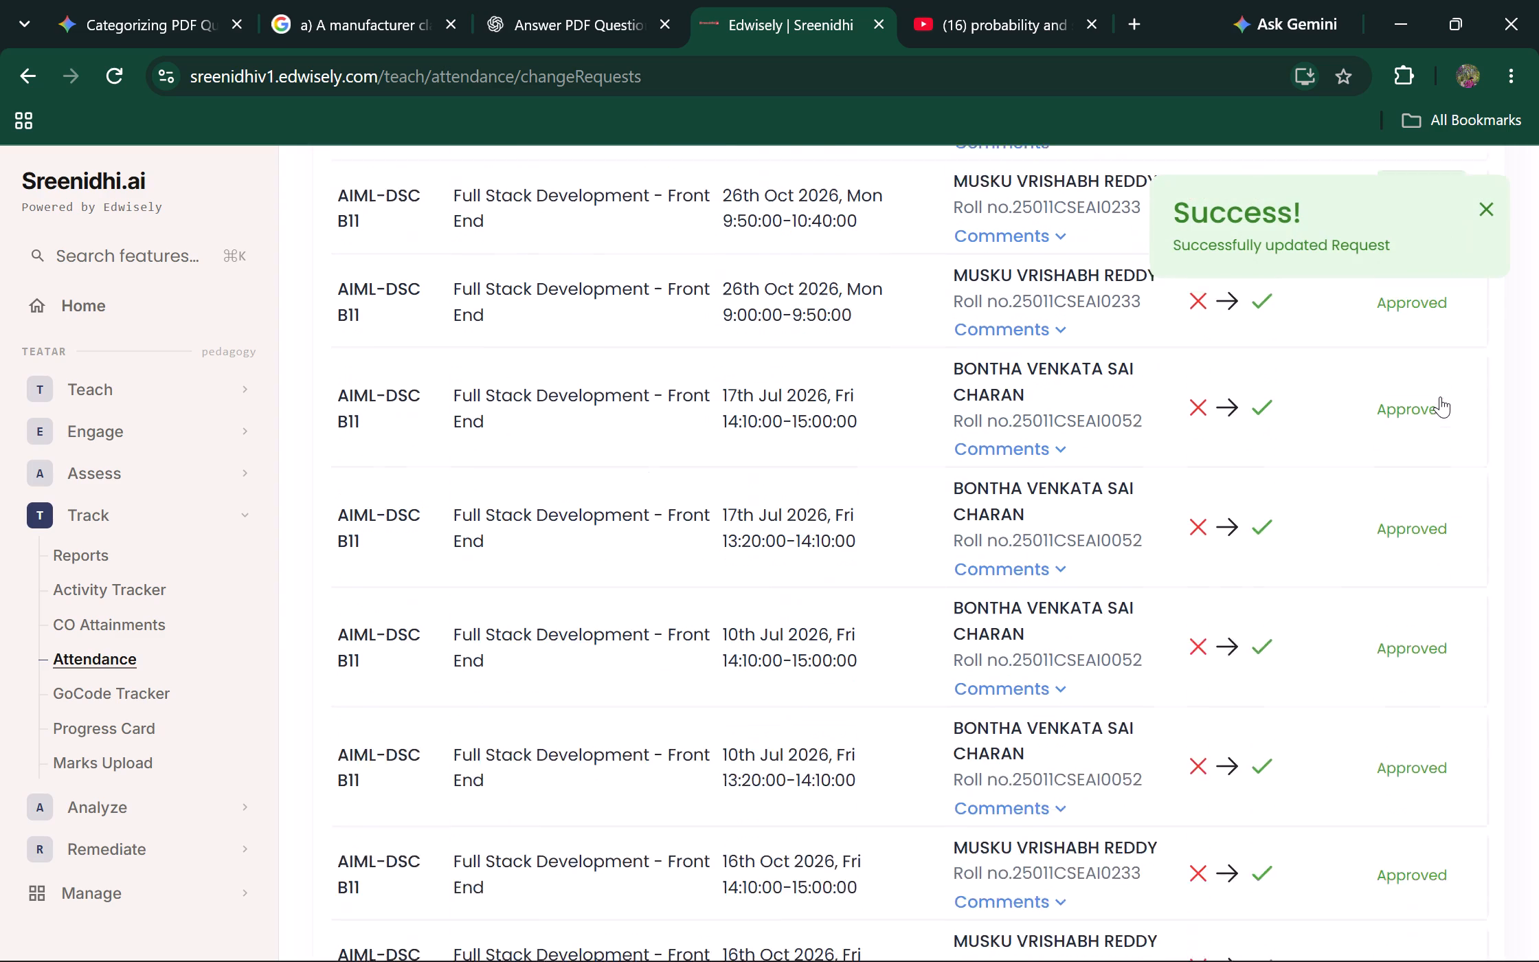
scroll(1457, 667, down, 7)
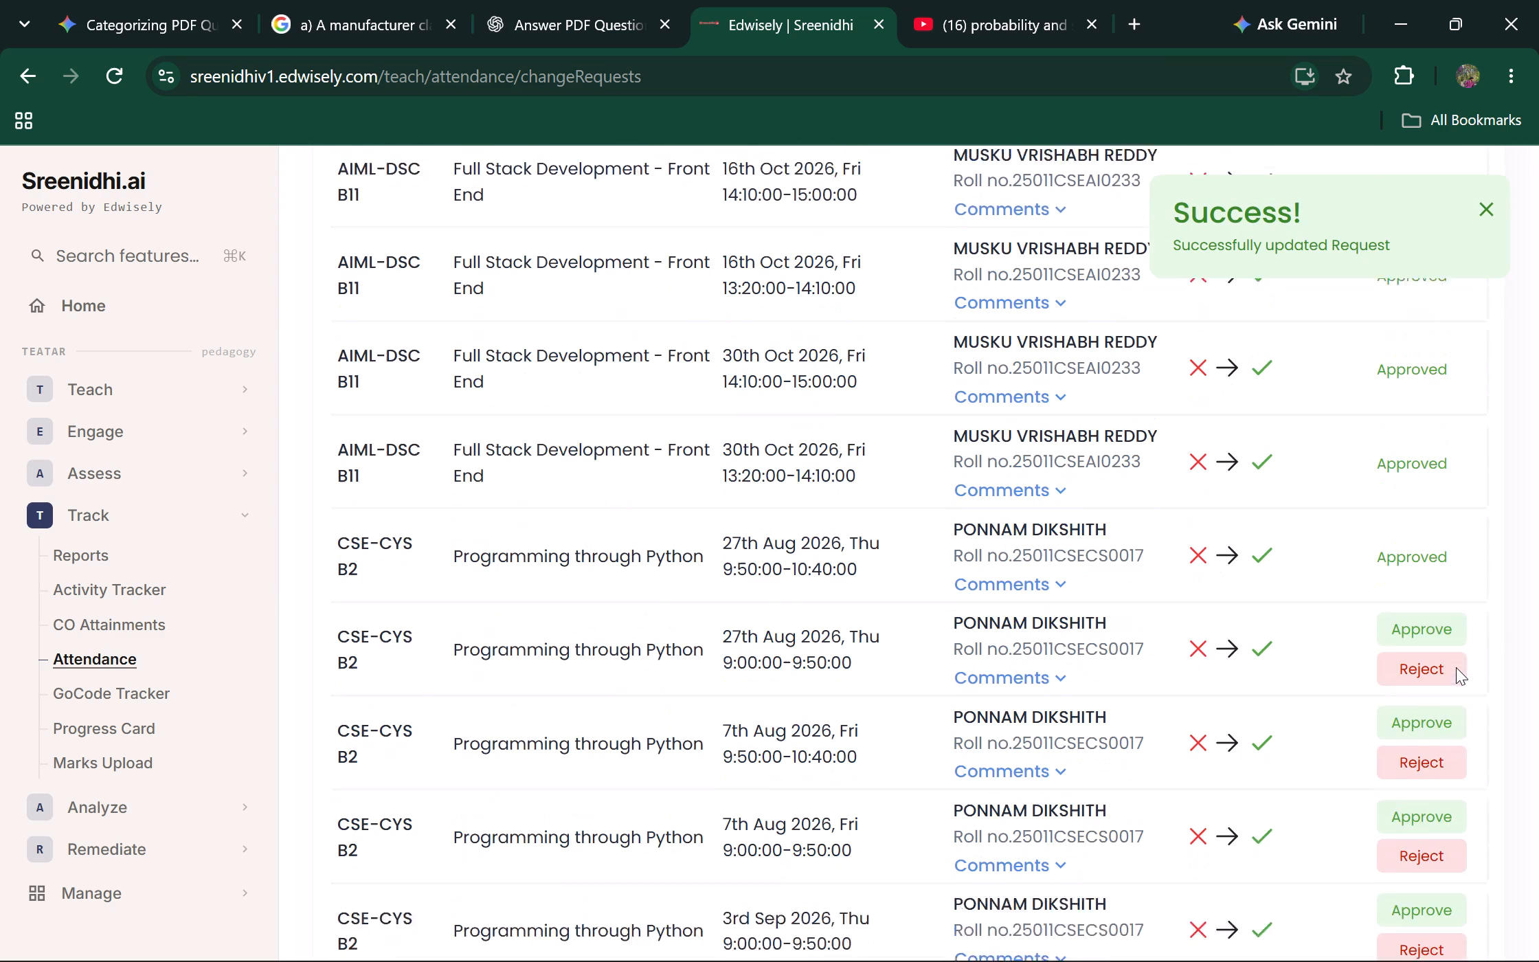
scroll(1224, 561, up, 6)
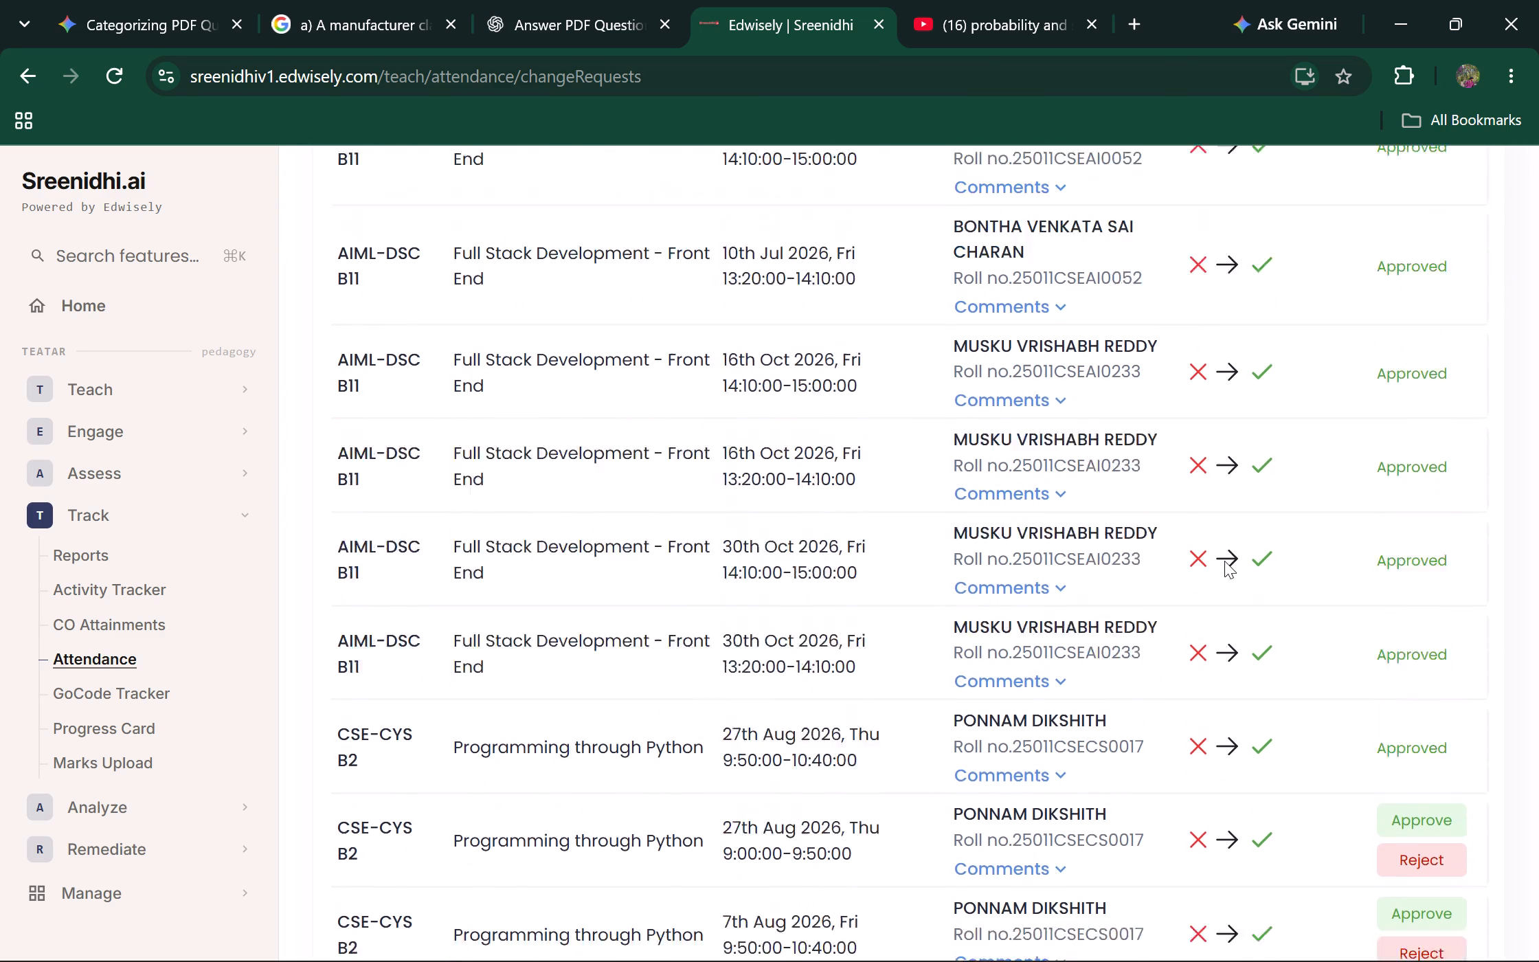
scroll(1224, 561, up, 7)
scroll(1224, 561, down, 6)
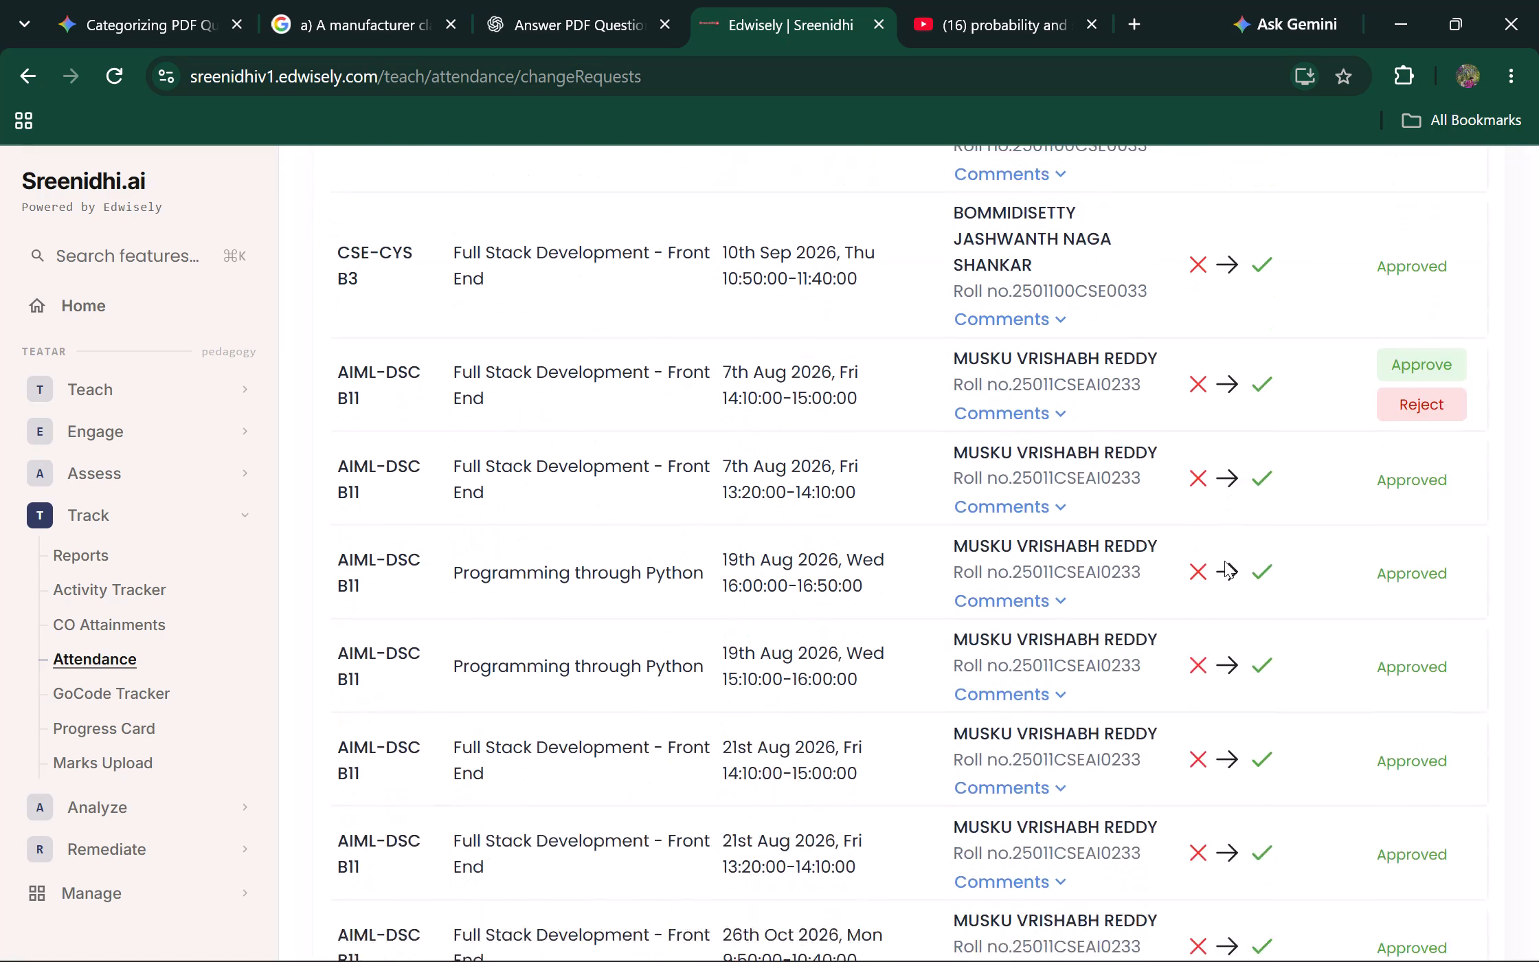
scroll(1125, 530, up, 8)
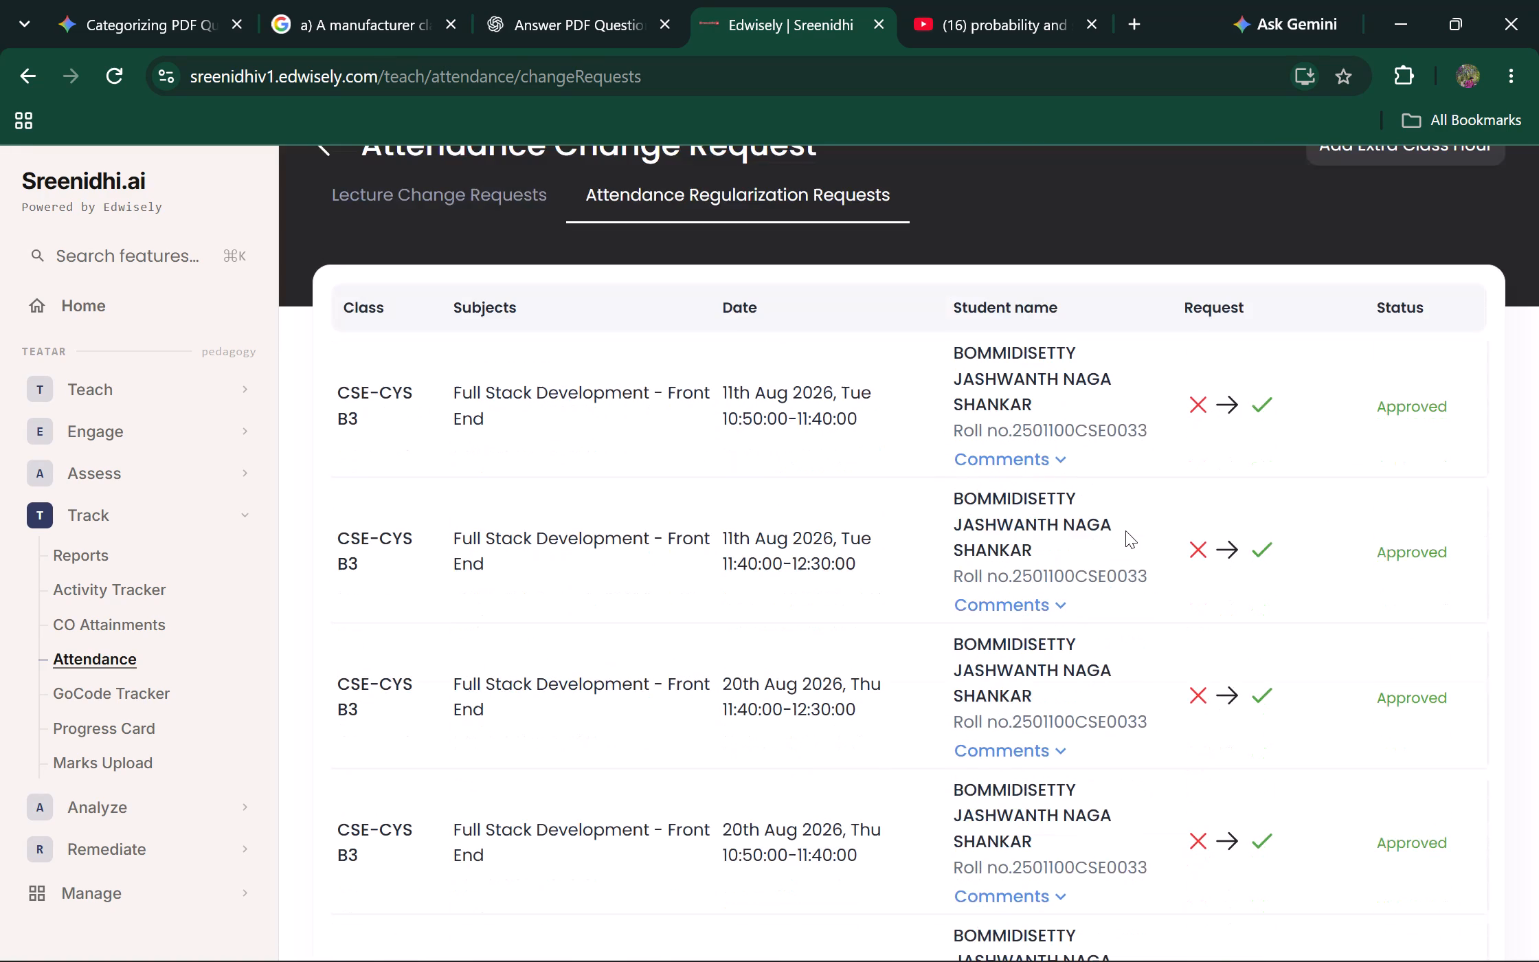
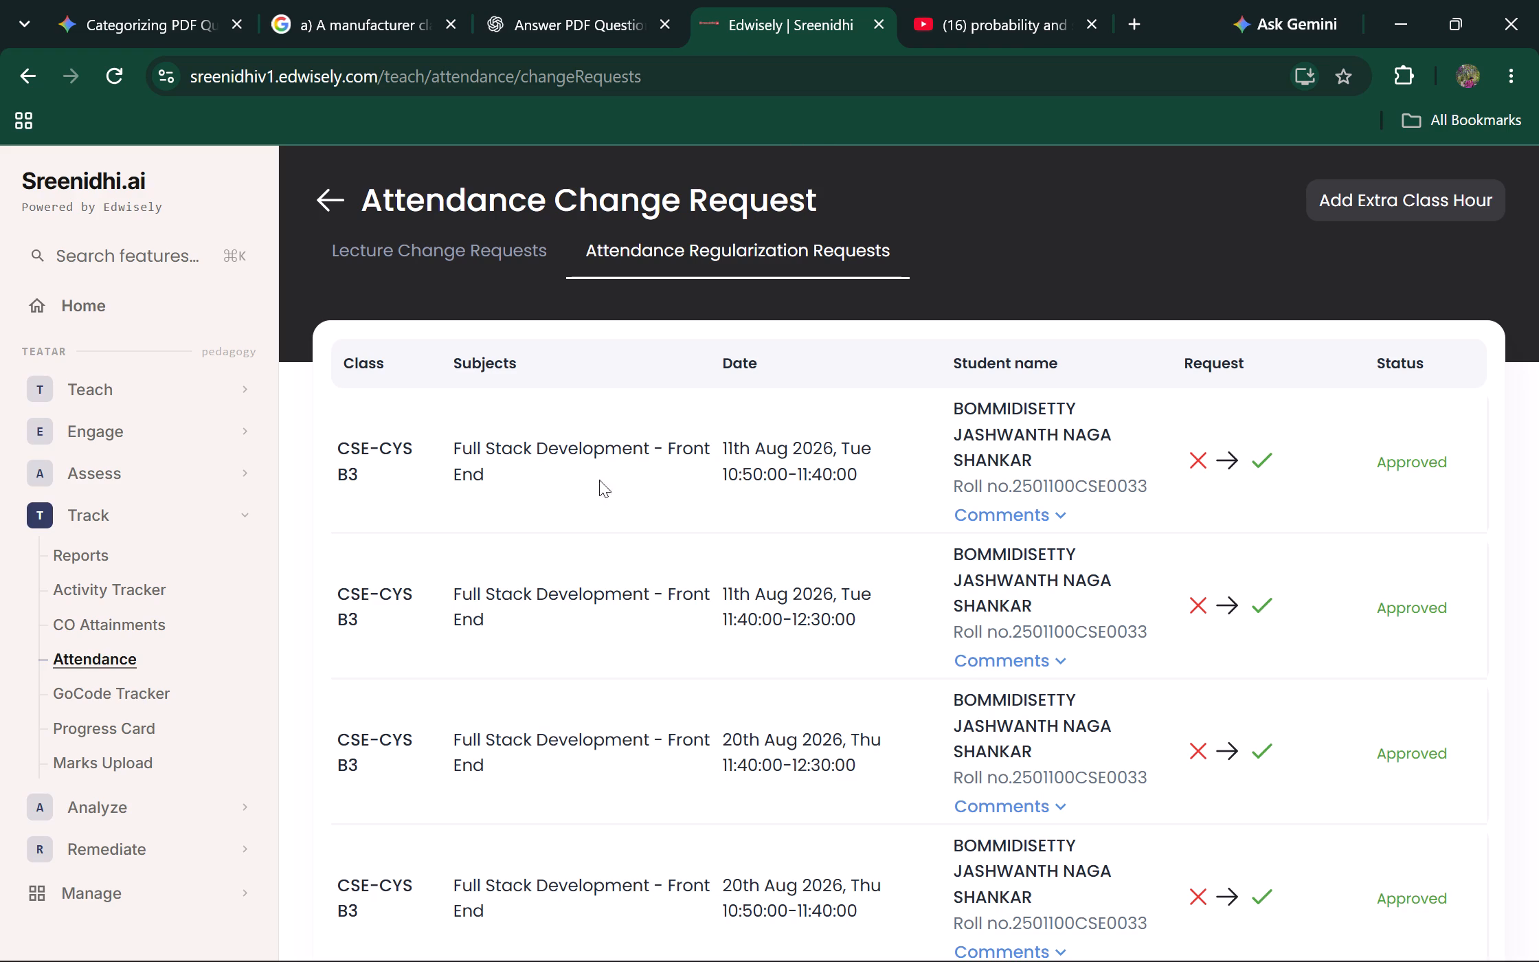
Examine the two CSE-CYS B3 Full Stack Development requests for 11 August 2026 and show their comments.
scroll(568, 248, up, 3)
scroll(992, 592, up, 6)
click(1376, 470)
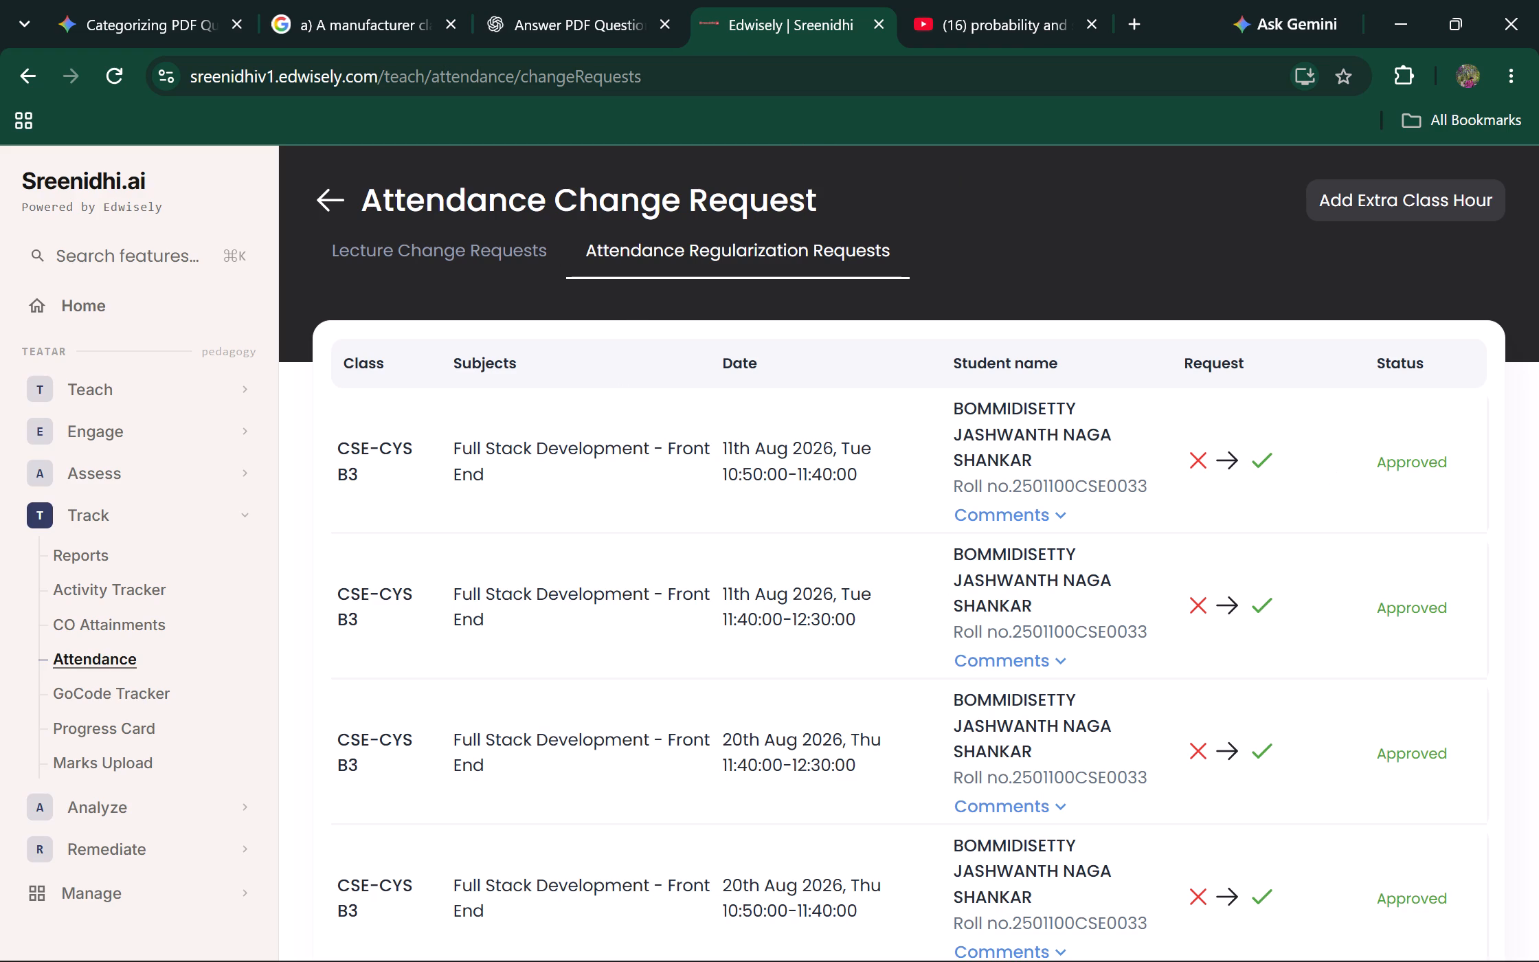
click(1396, 467)
click(1226, 451)
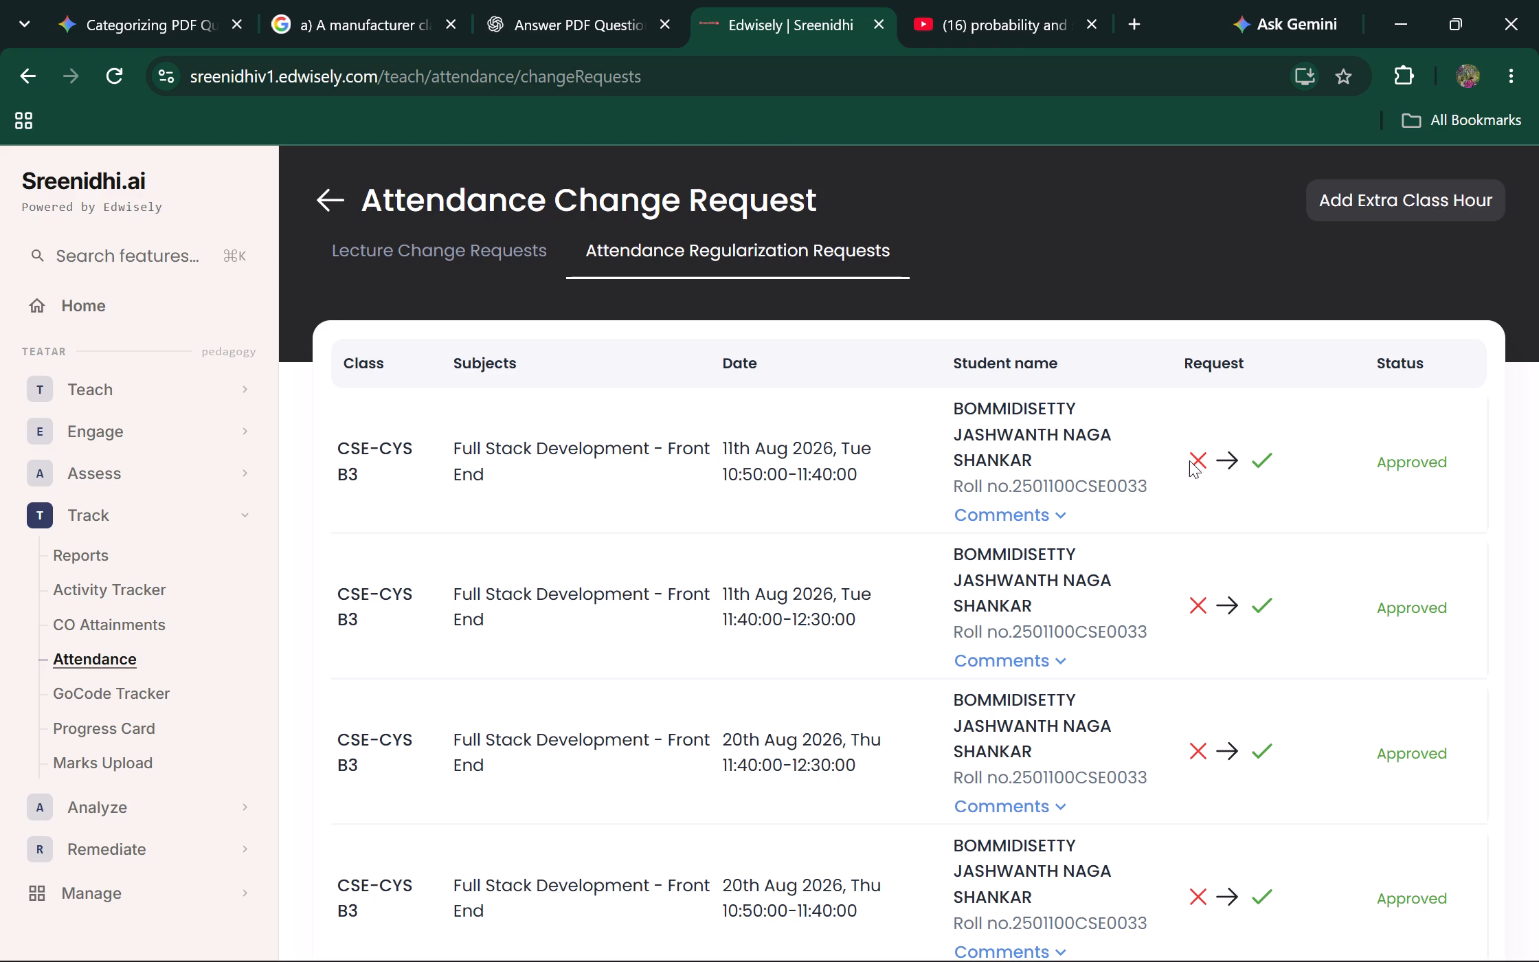
click(1202, 458)
click(986, 517)
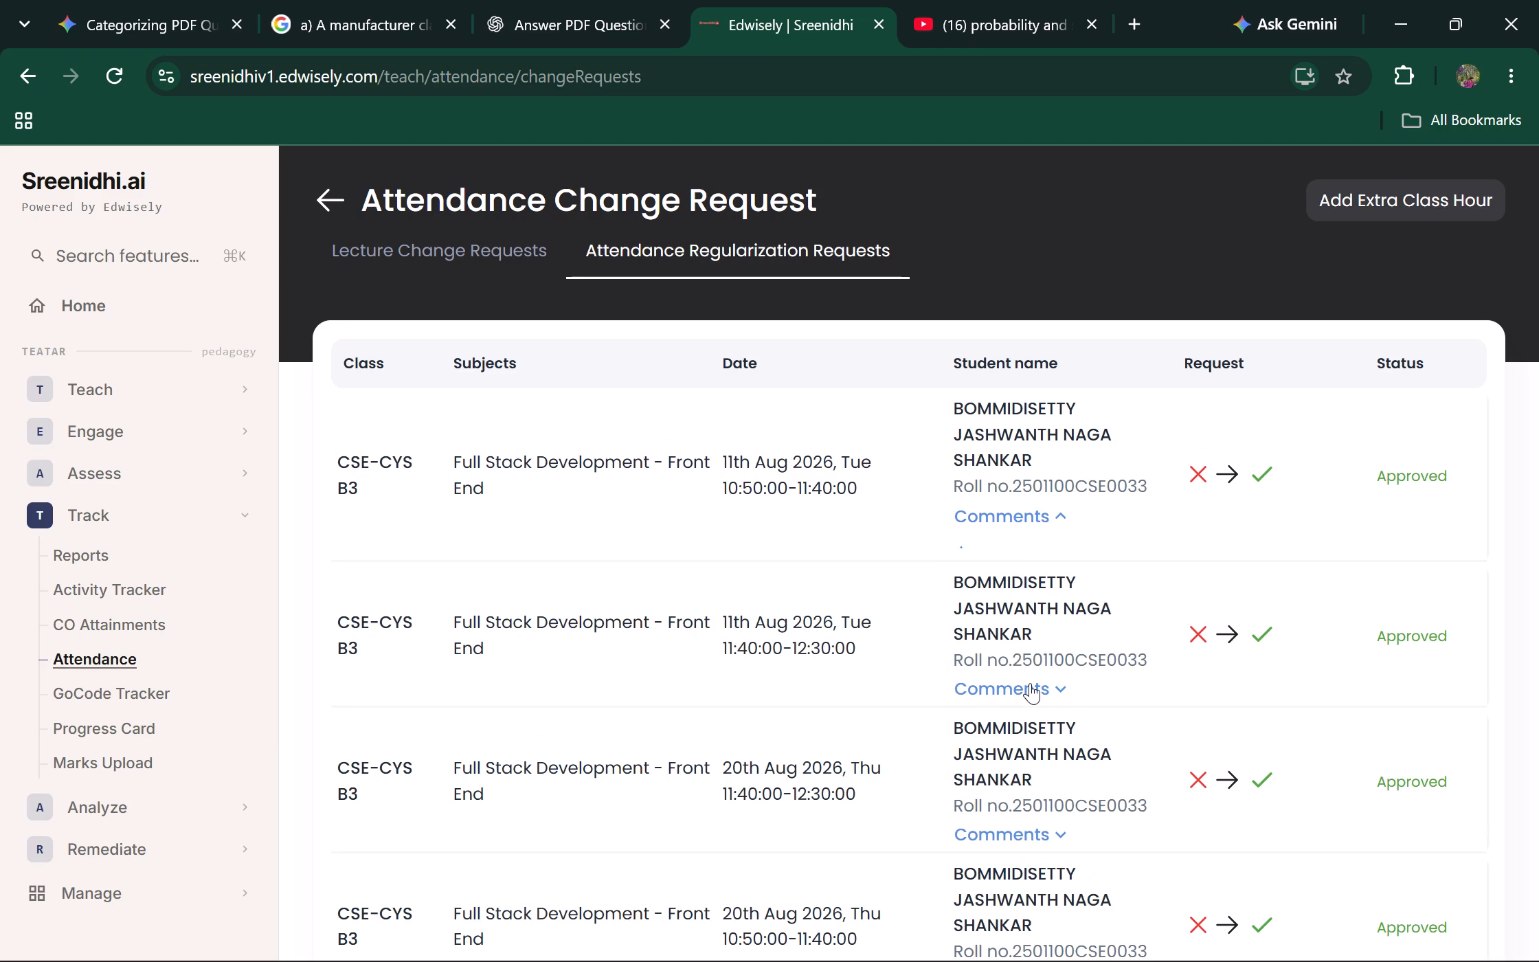
click(1030, 683)
scroll(1030, 683, down, 4)
scroll(1030, 683, up, 5)
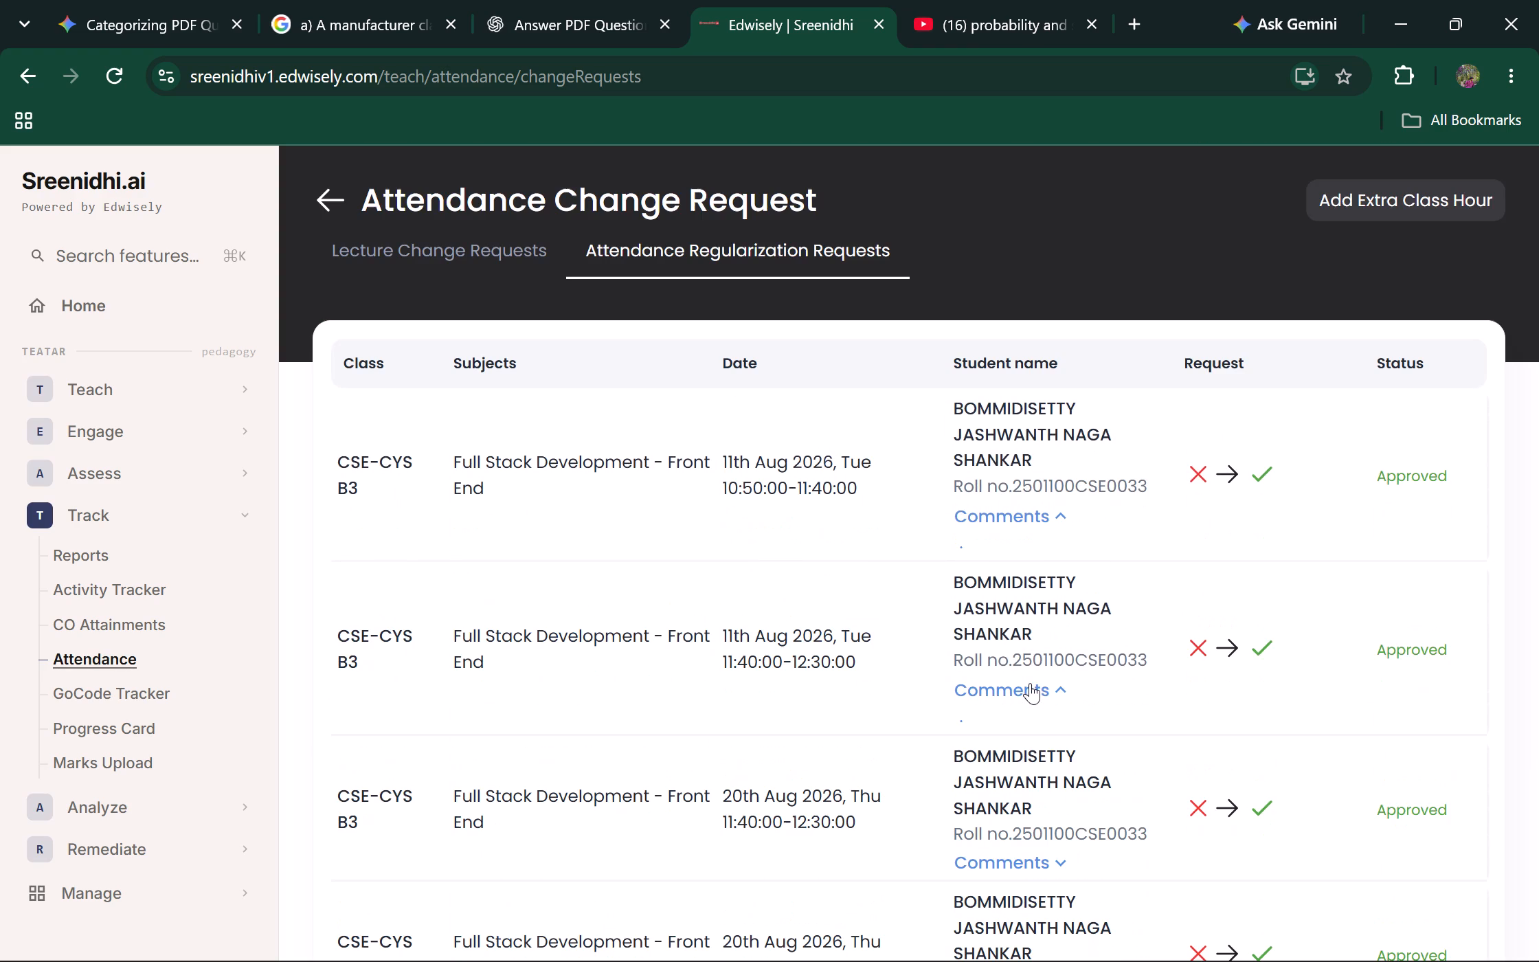
Reload the change requests from the attendance overview and check the statuses of the CSE-CYS B3 regularization requests.
click(152, 662)
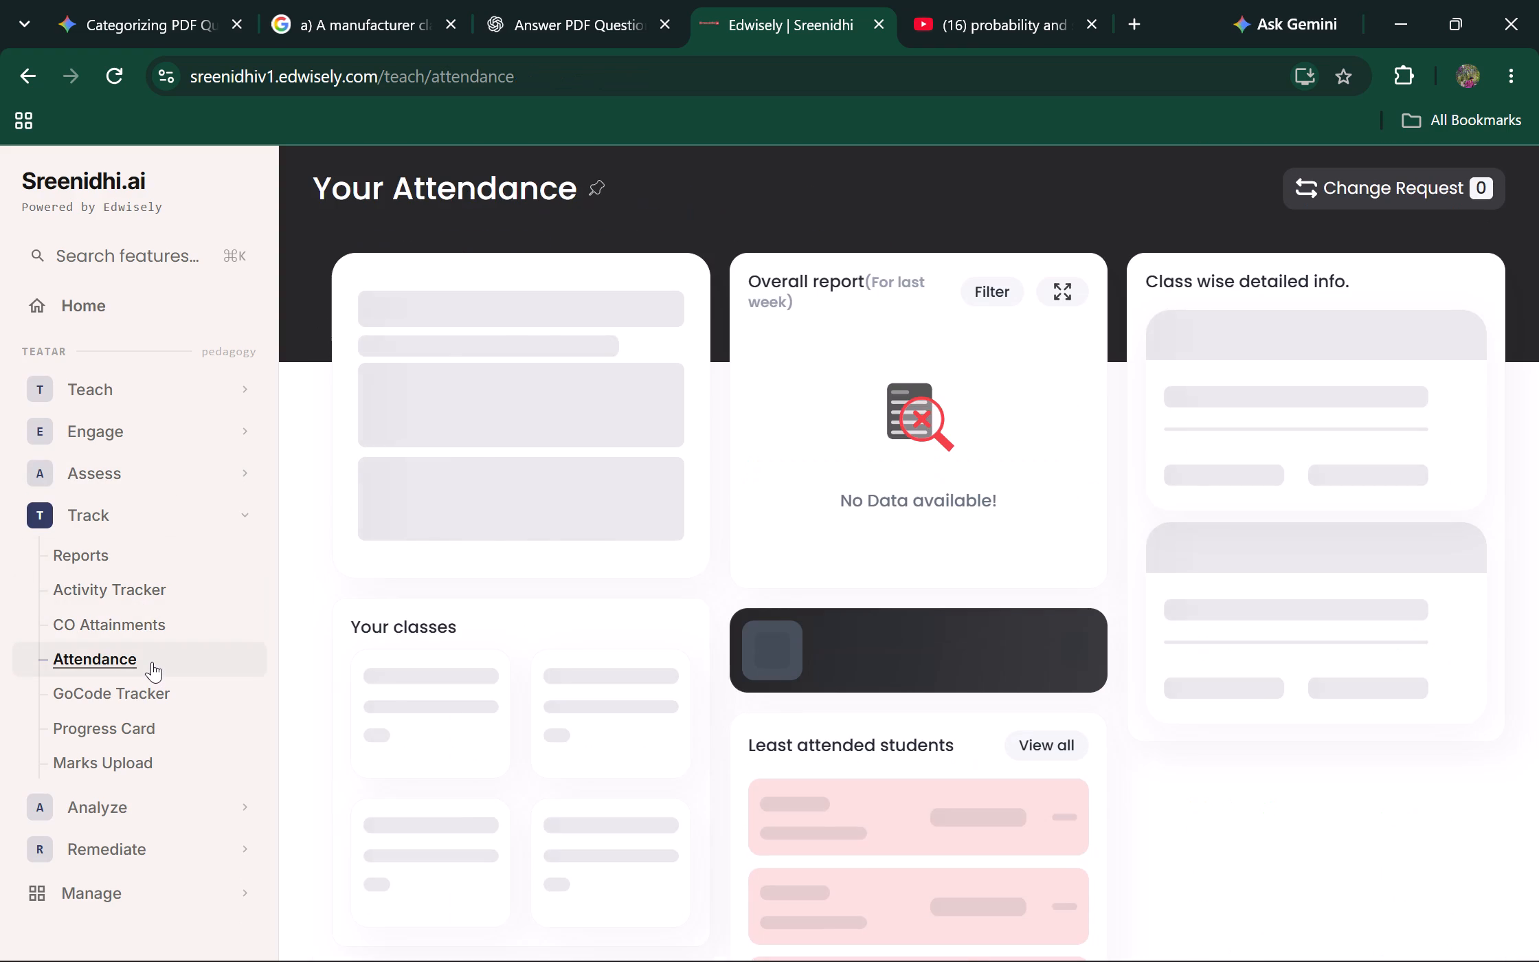
click(1317, 200)
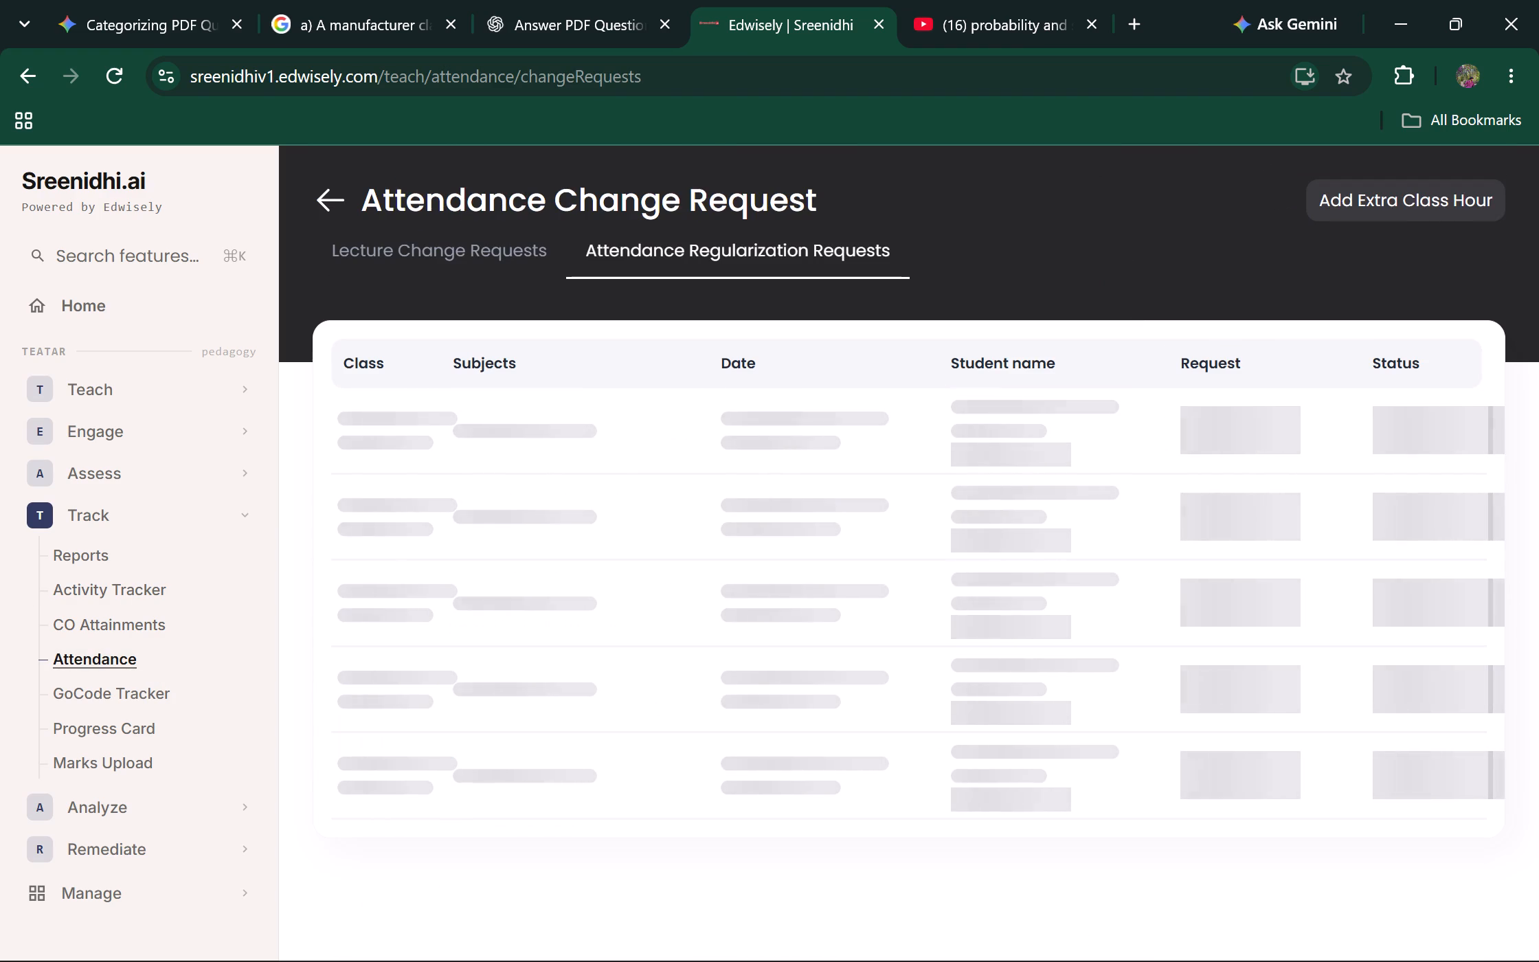
scroll(1018, 636, down, 3)
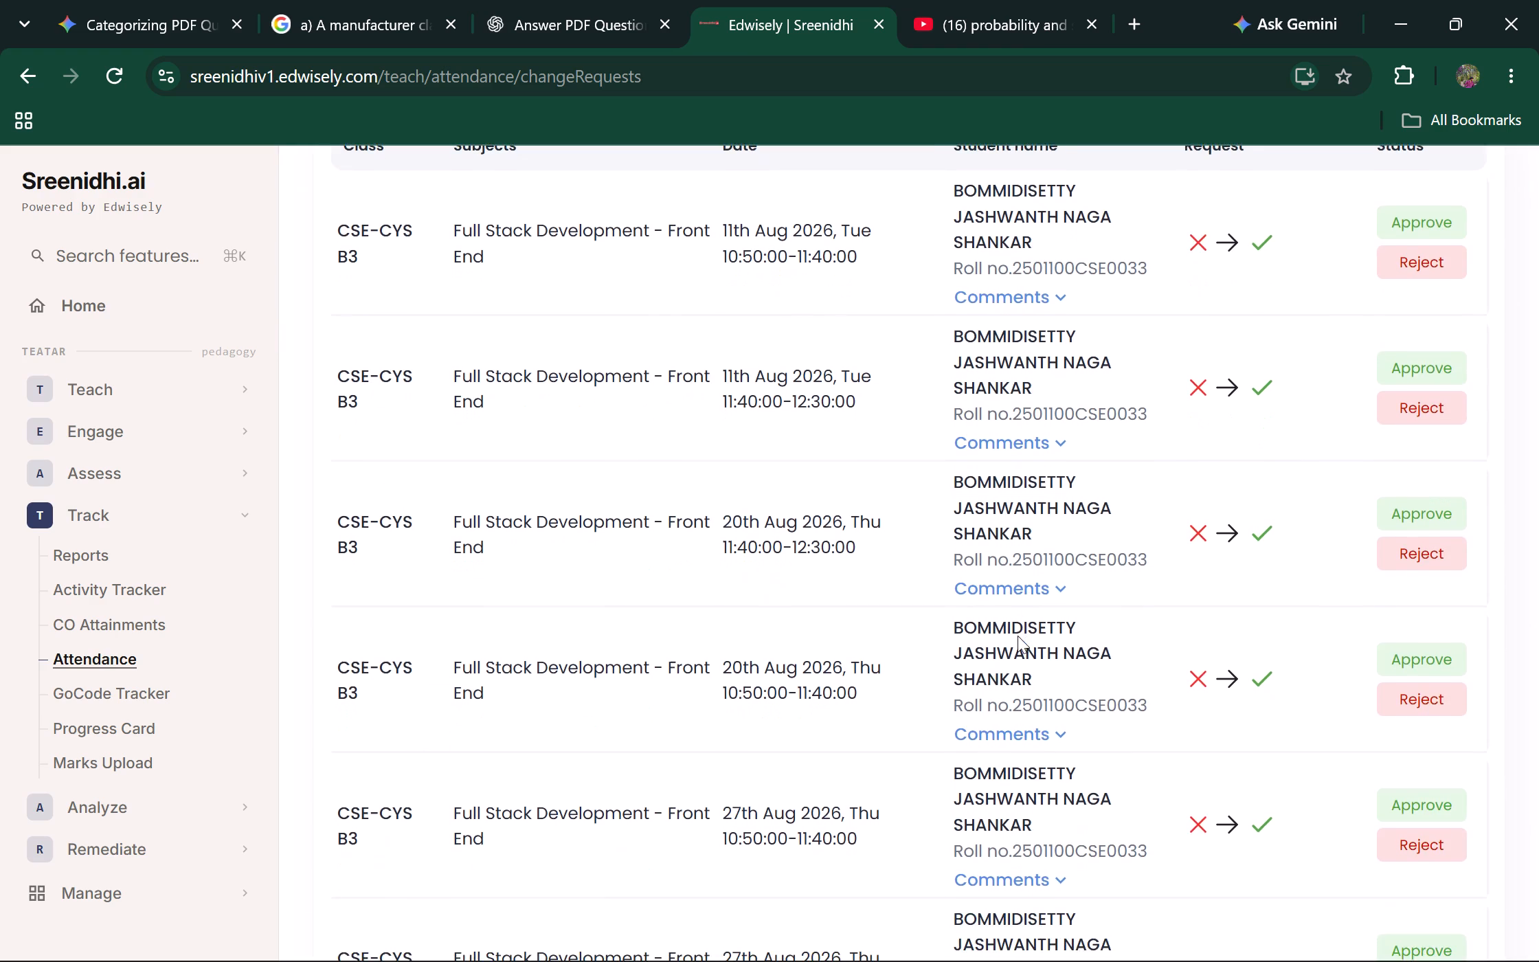
scroll(1018, 636, up, 3)
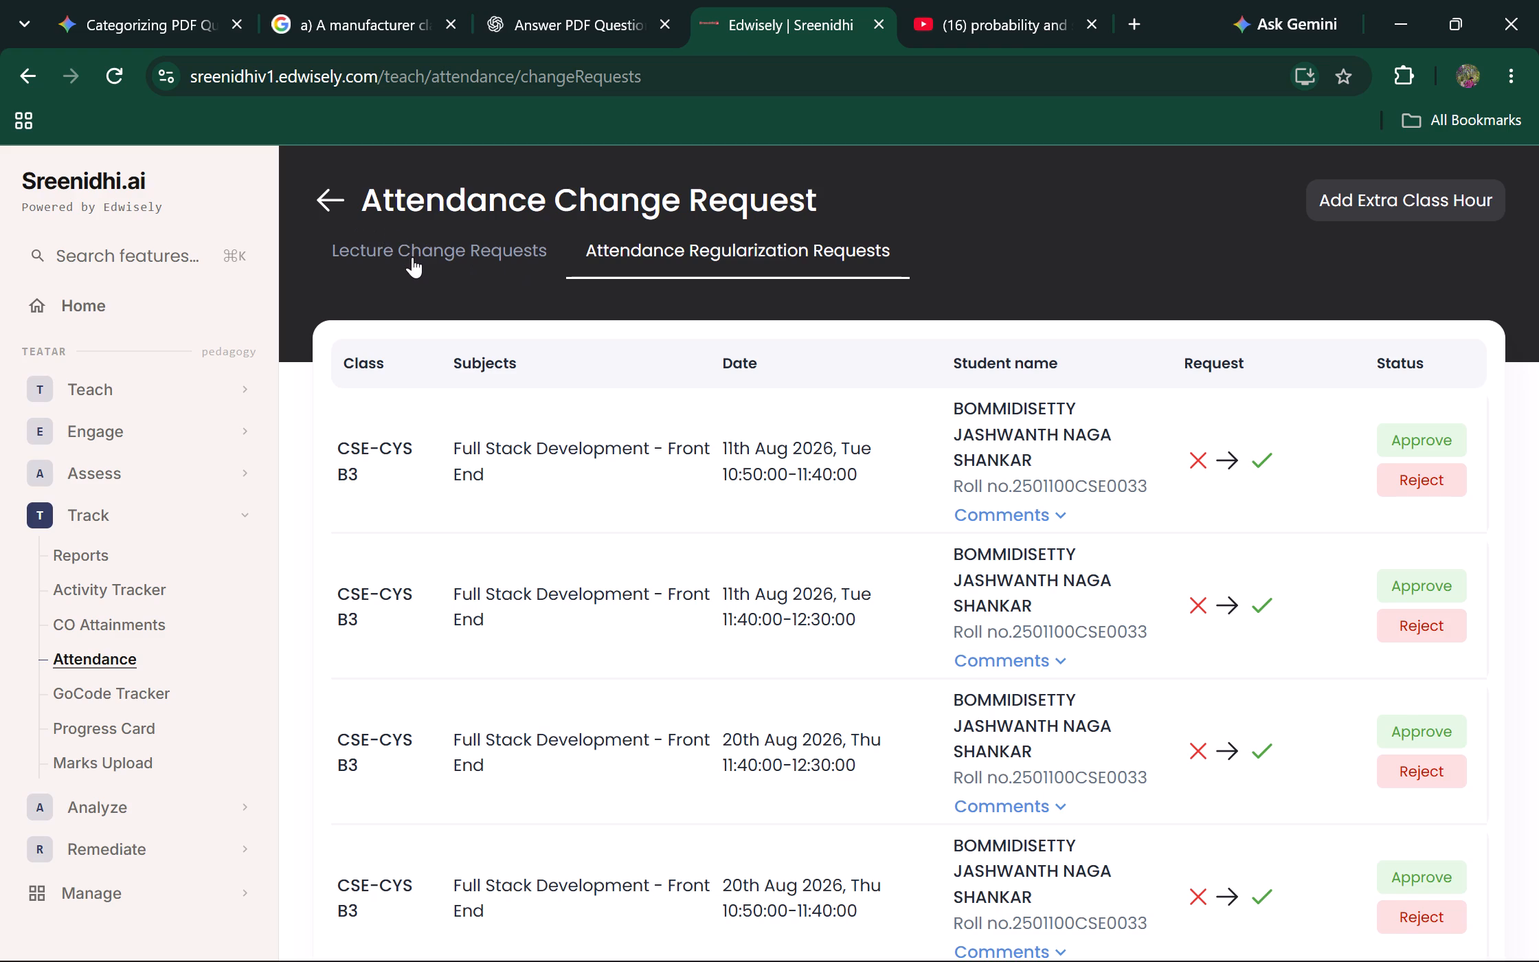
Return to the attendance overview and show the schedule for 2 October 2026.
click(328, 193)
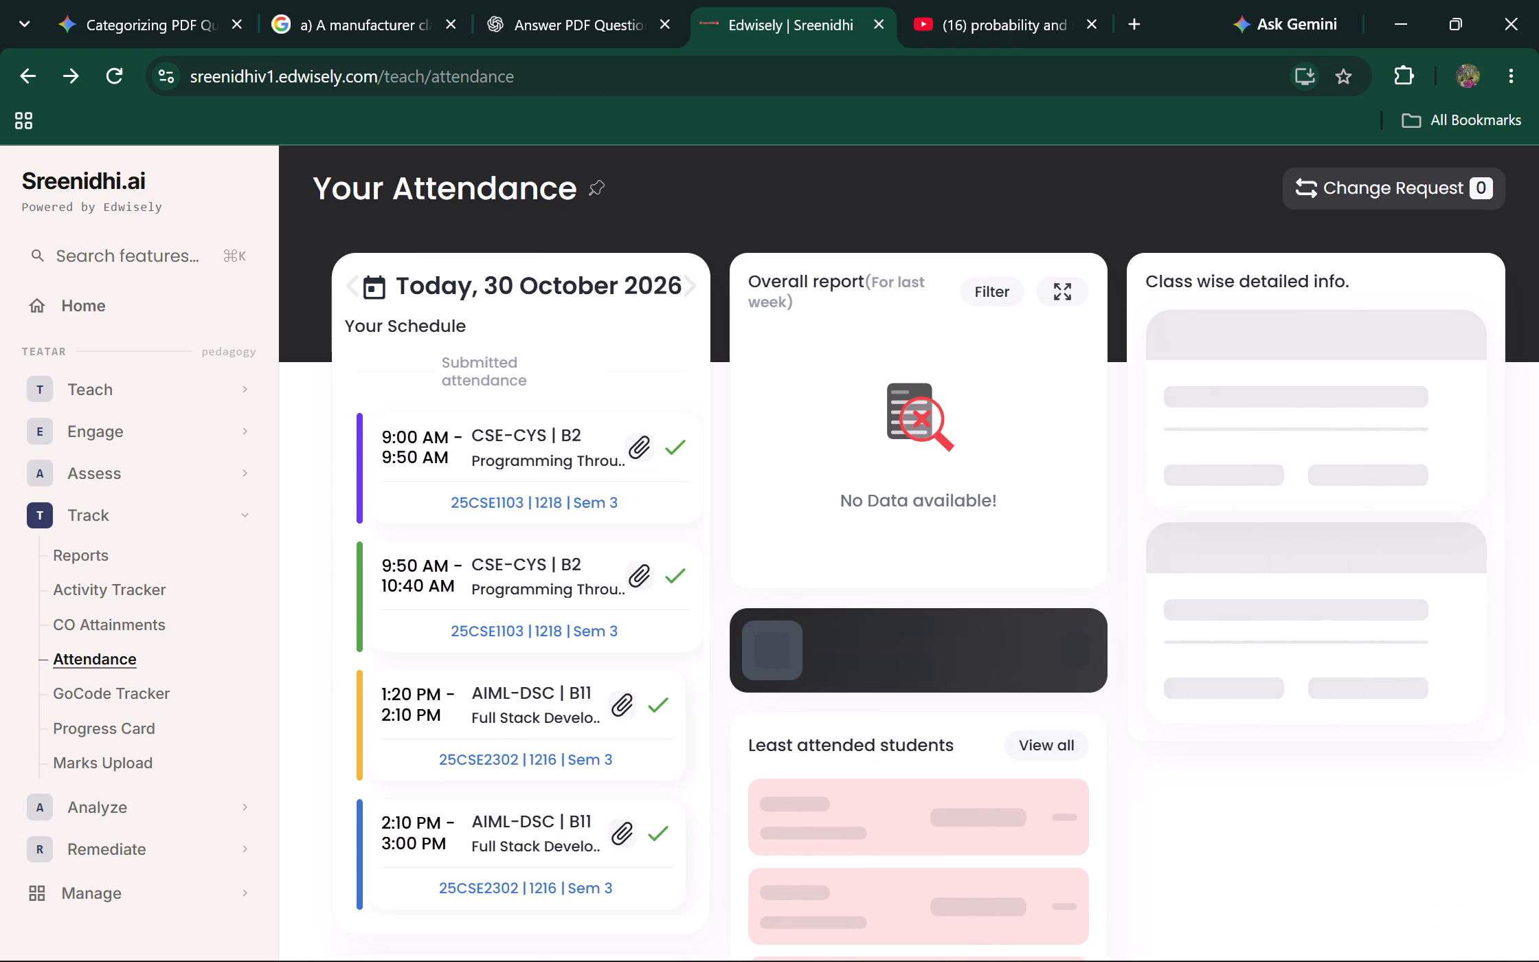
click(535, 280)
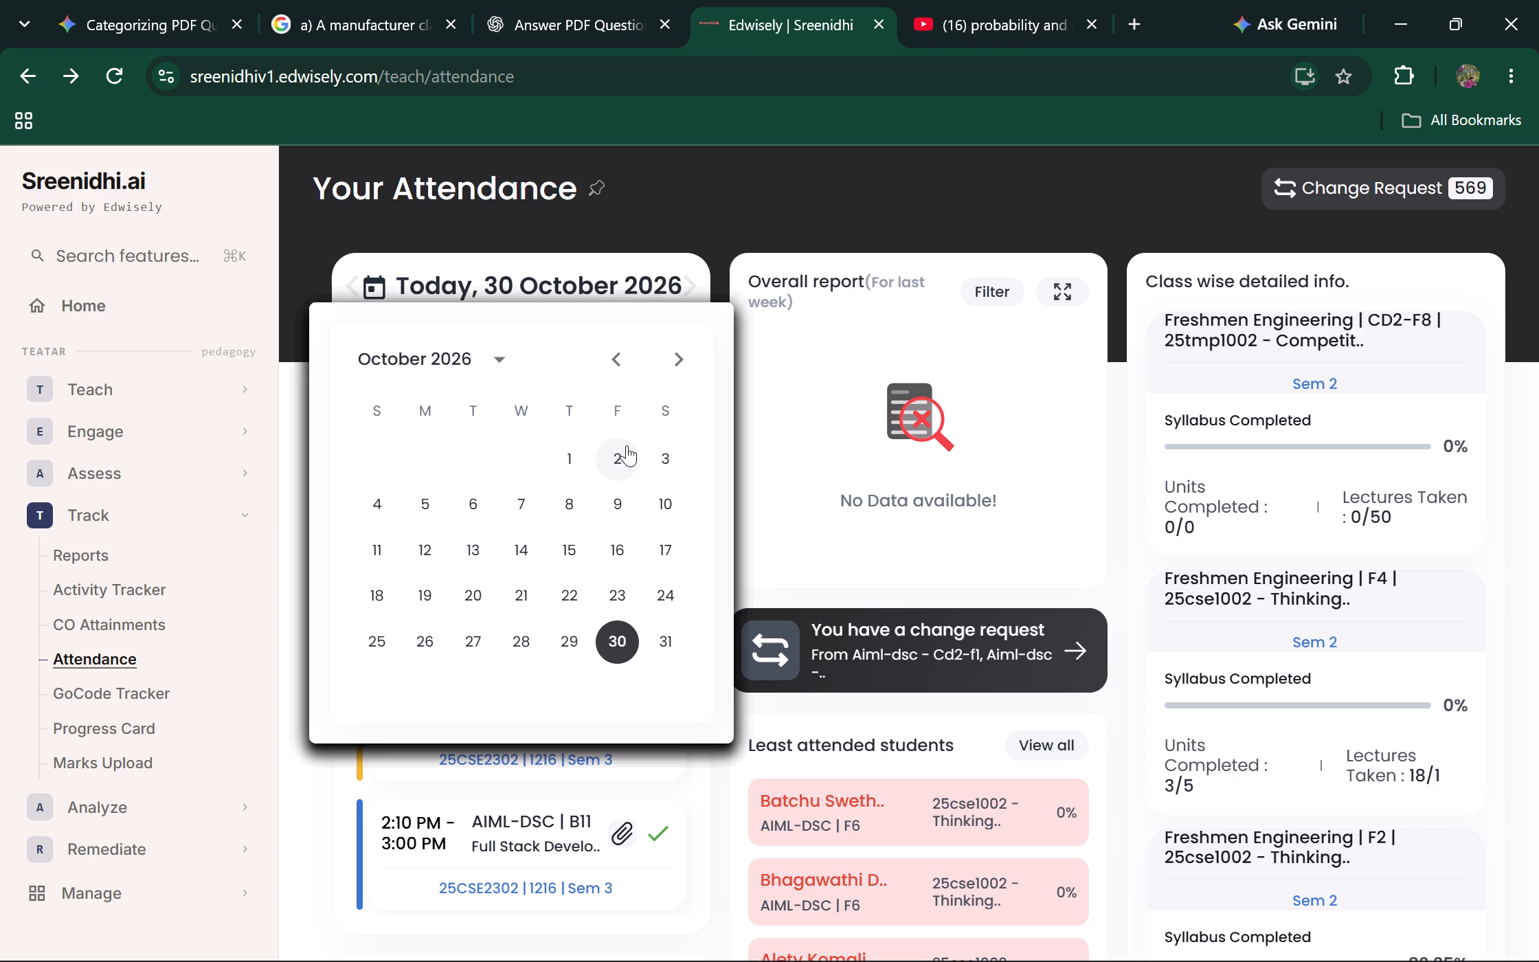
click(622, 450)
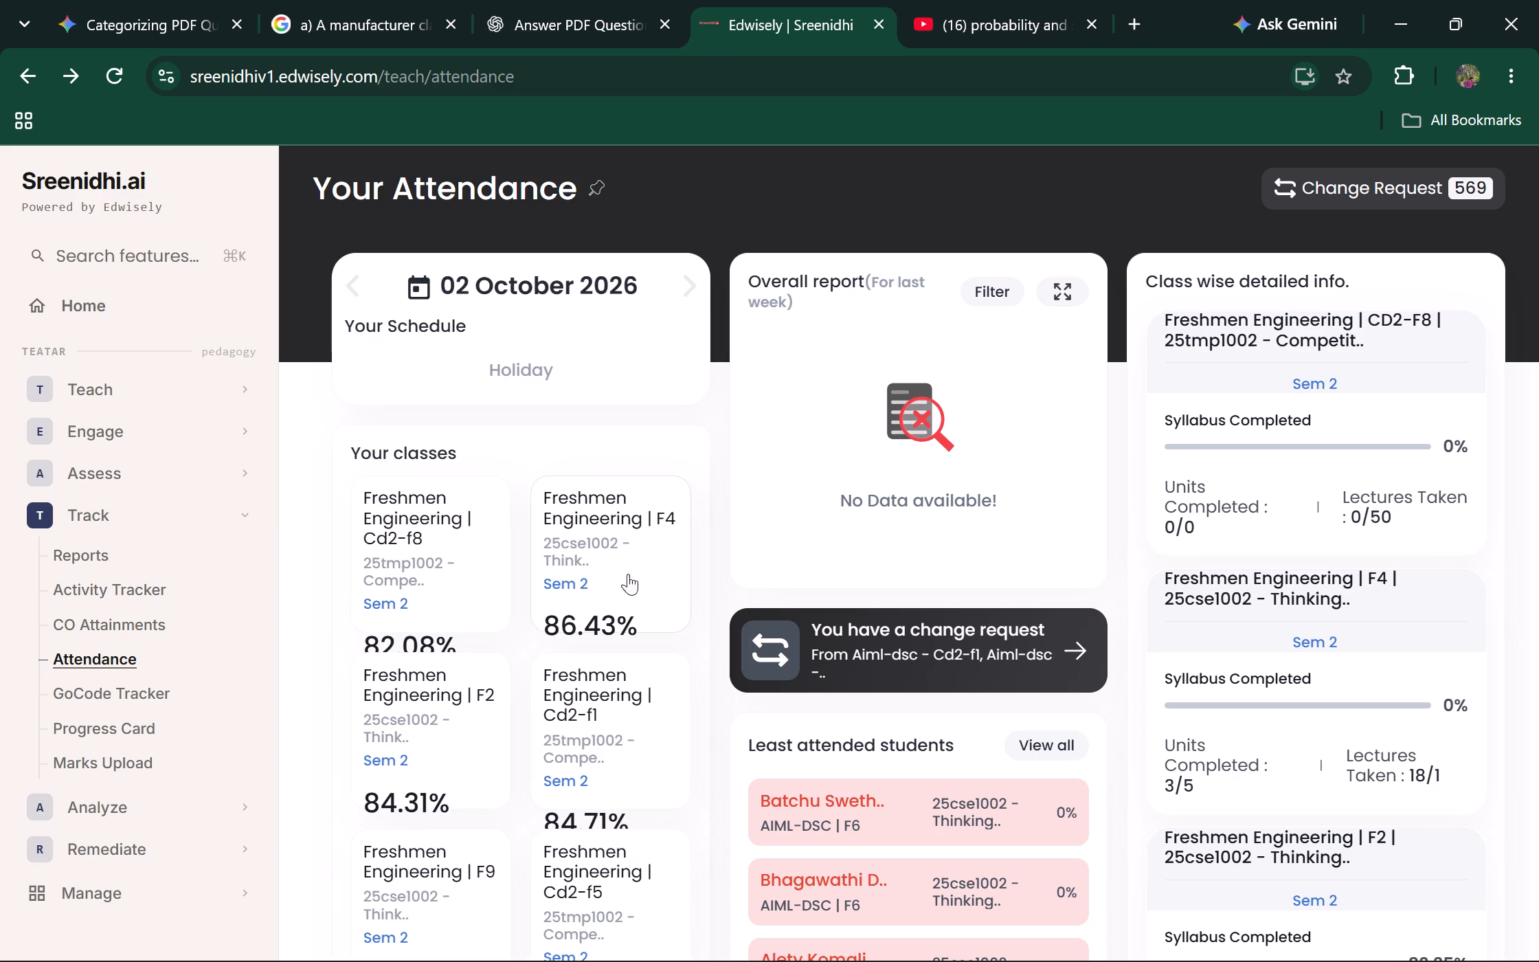
View the course attendance insights of the Freshmen Engineering F4 class and return to the attendance overview.
click(543, 563)
scroll(543, 563, up, 2)
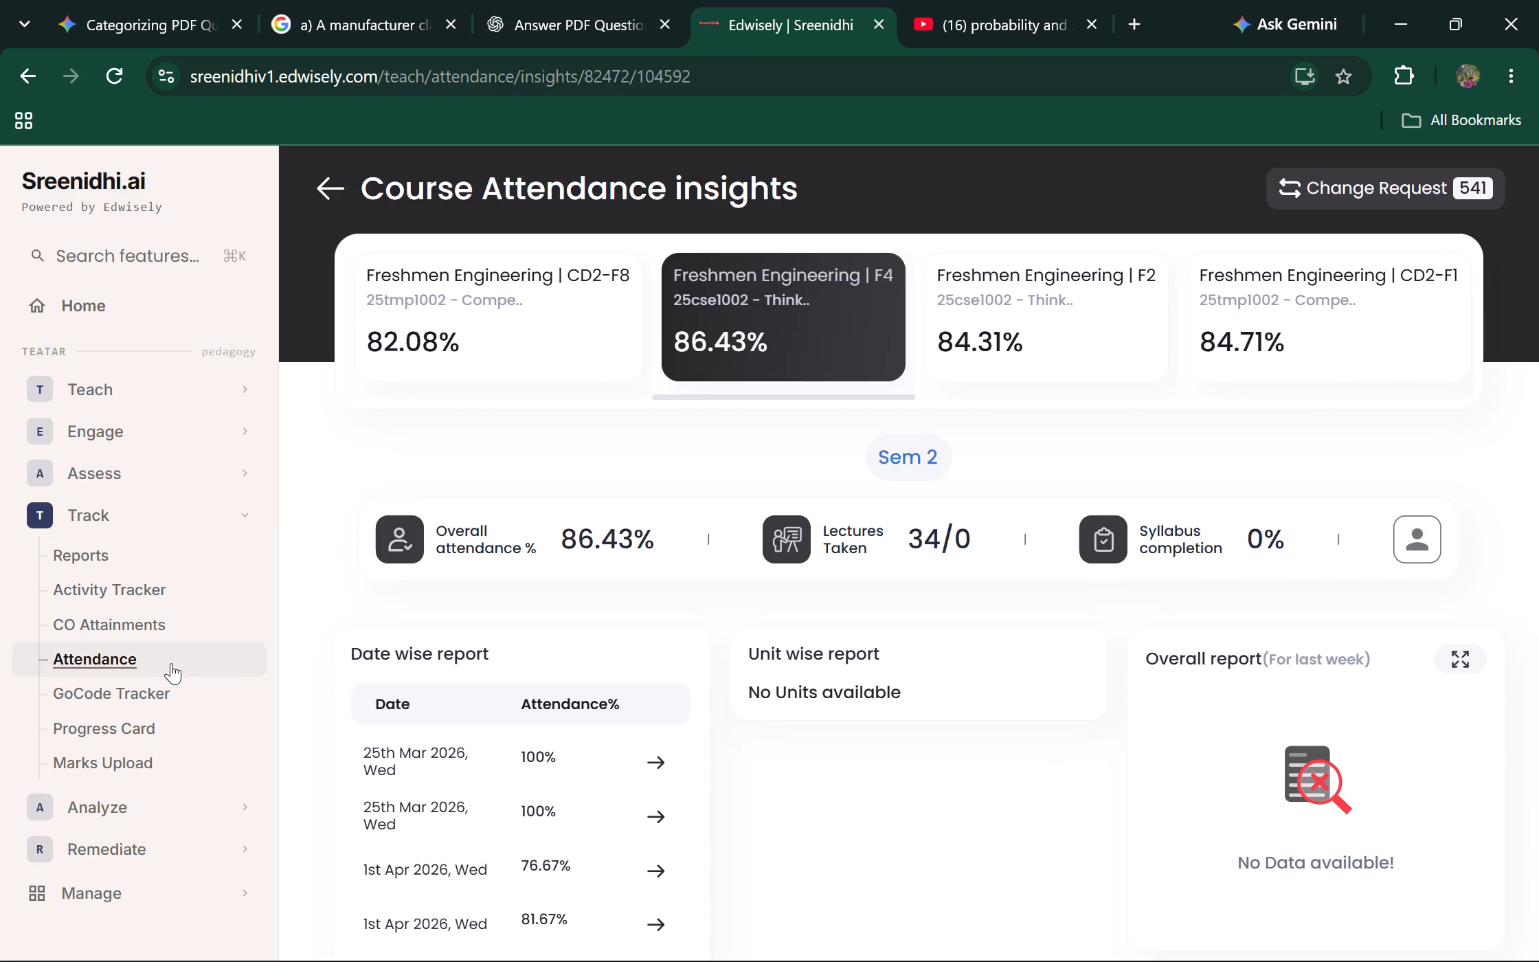
click(166, 662)
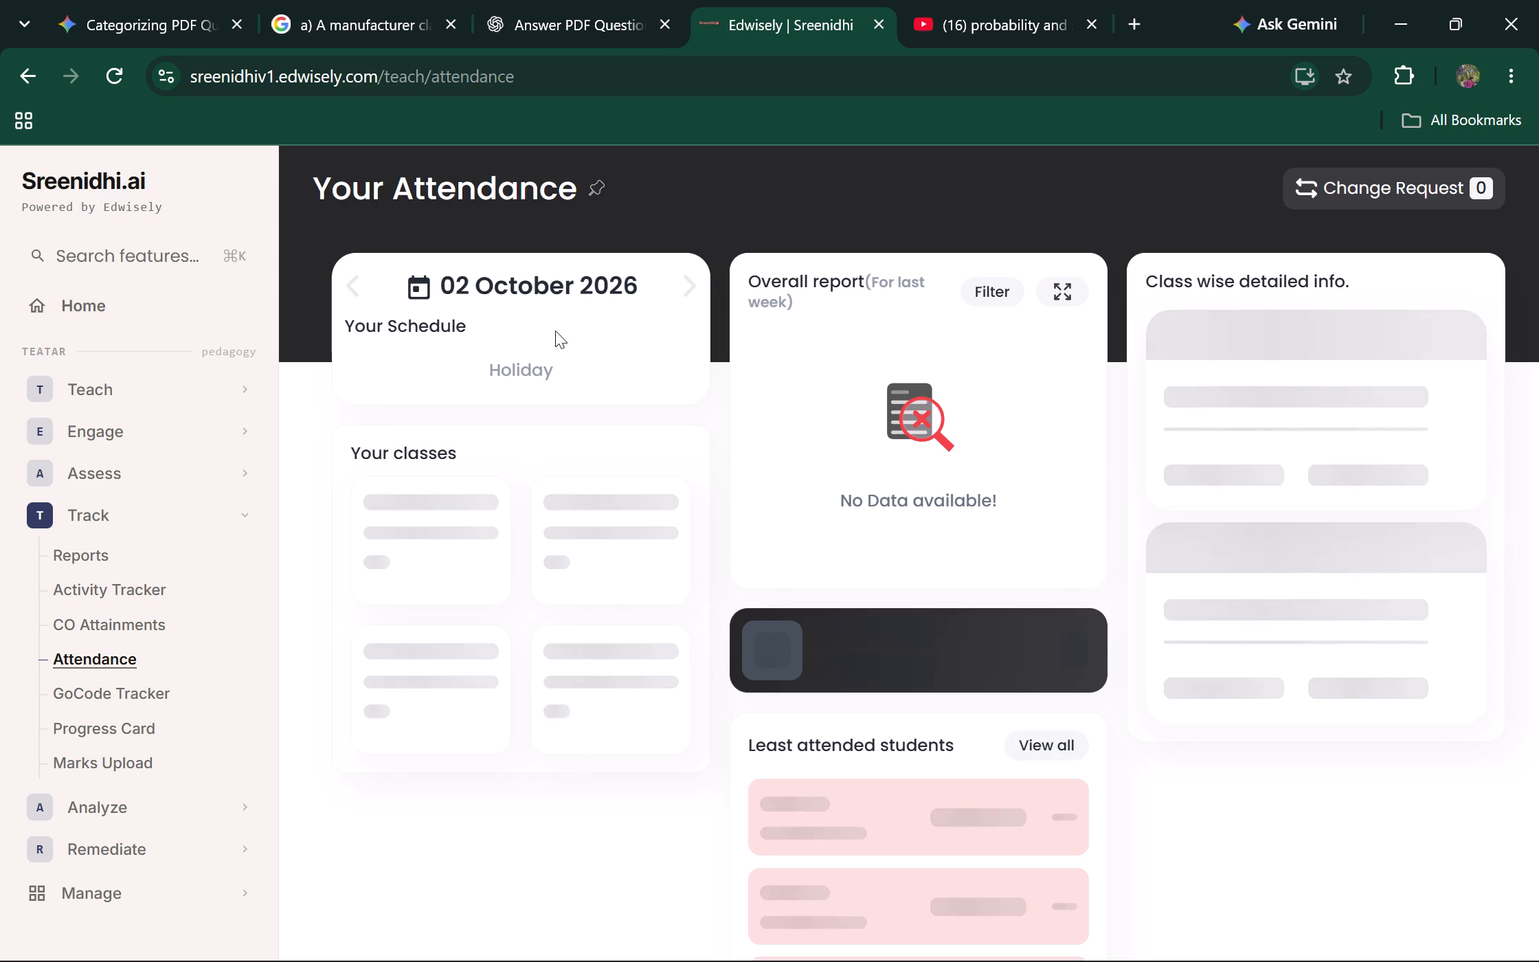
Open the CSE-CYS B2 Programming through Python attendance of 9 October 2026, 9:00 to 9:50 AM, for editing.
click(548, 274)
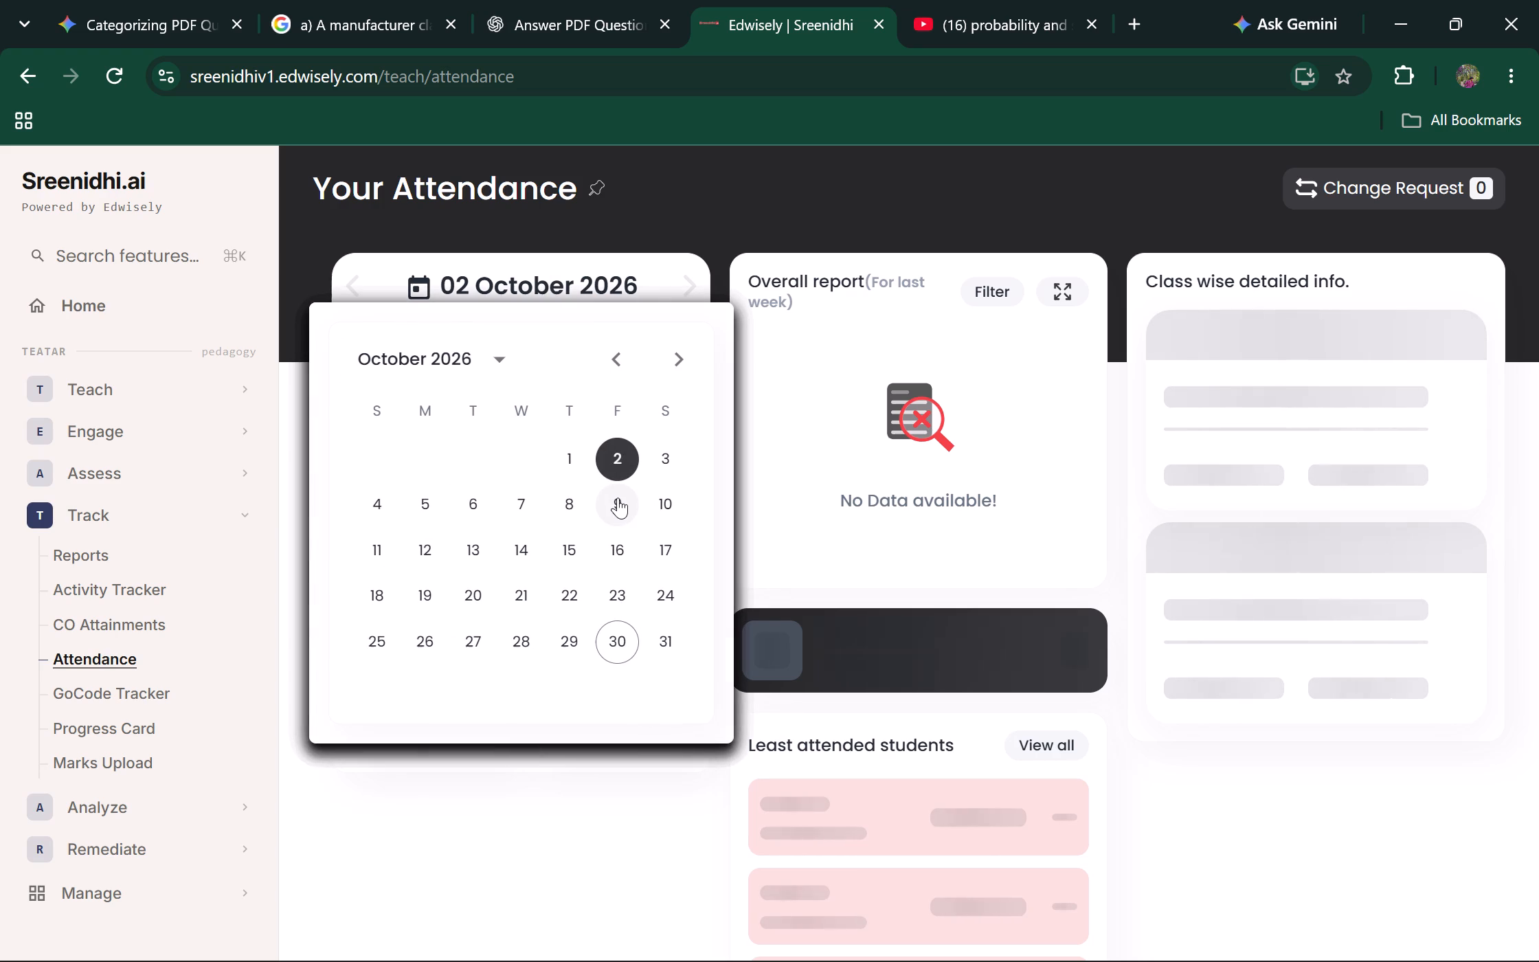
click(617, 497)
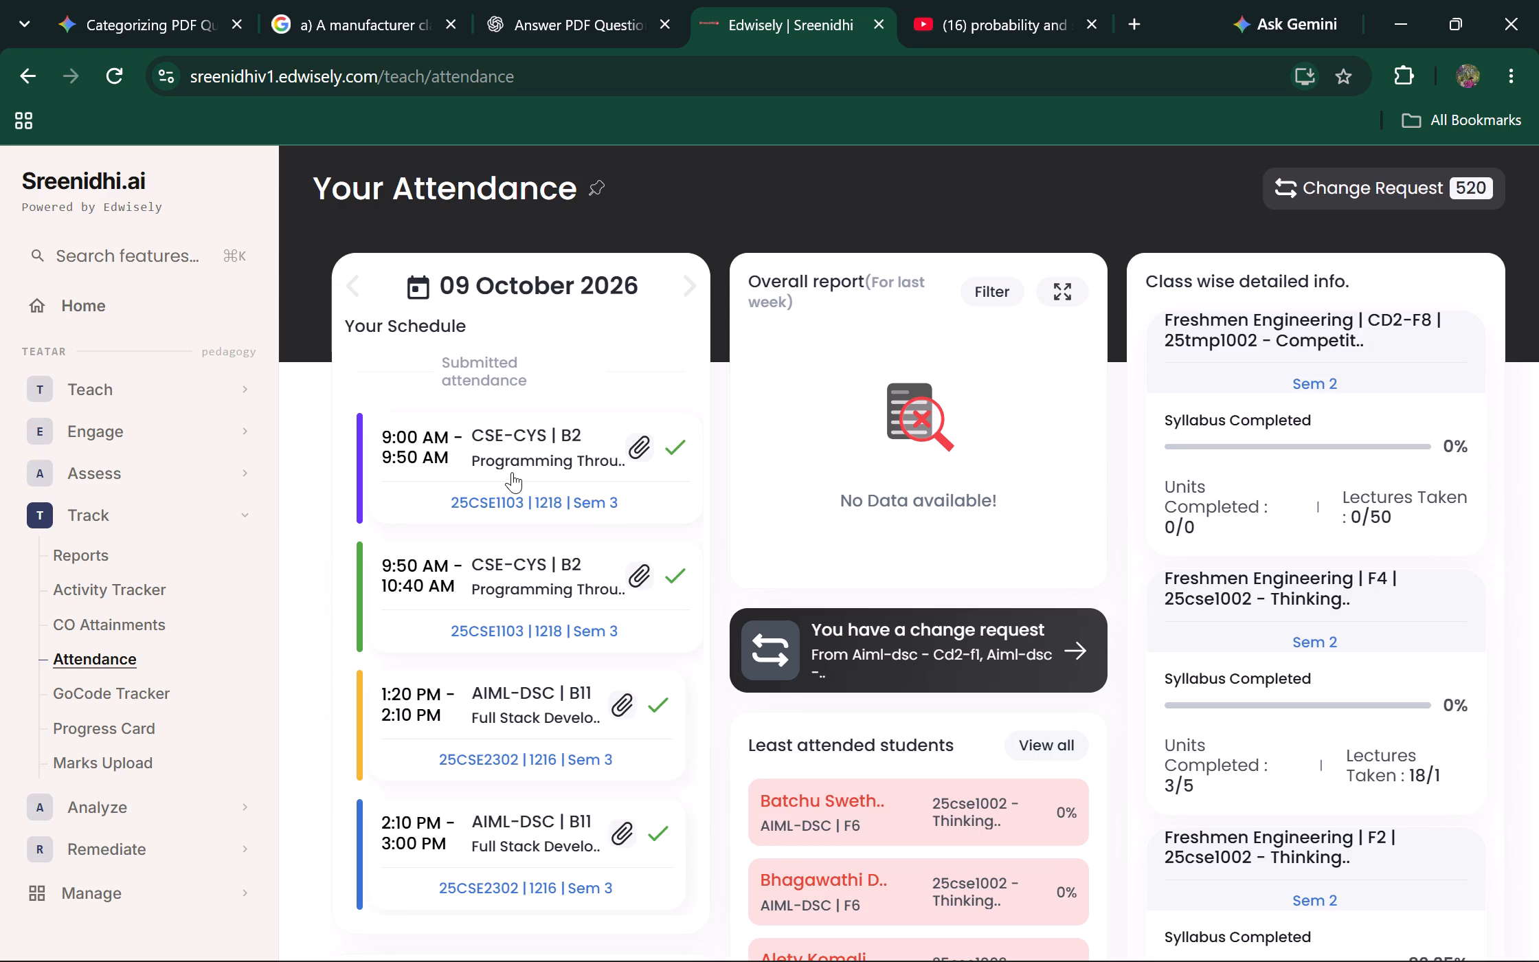
click(520, 473)
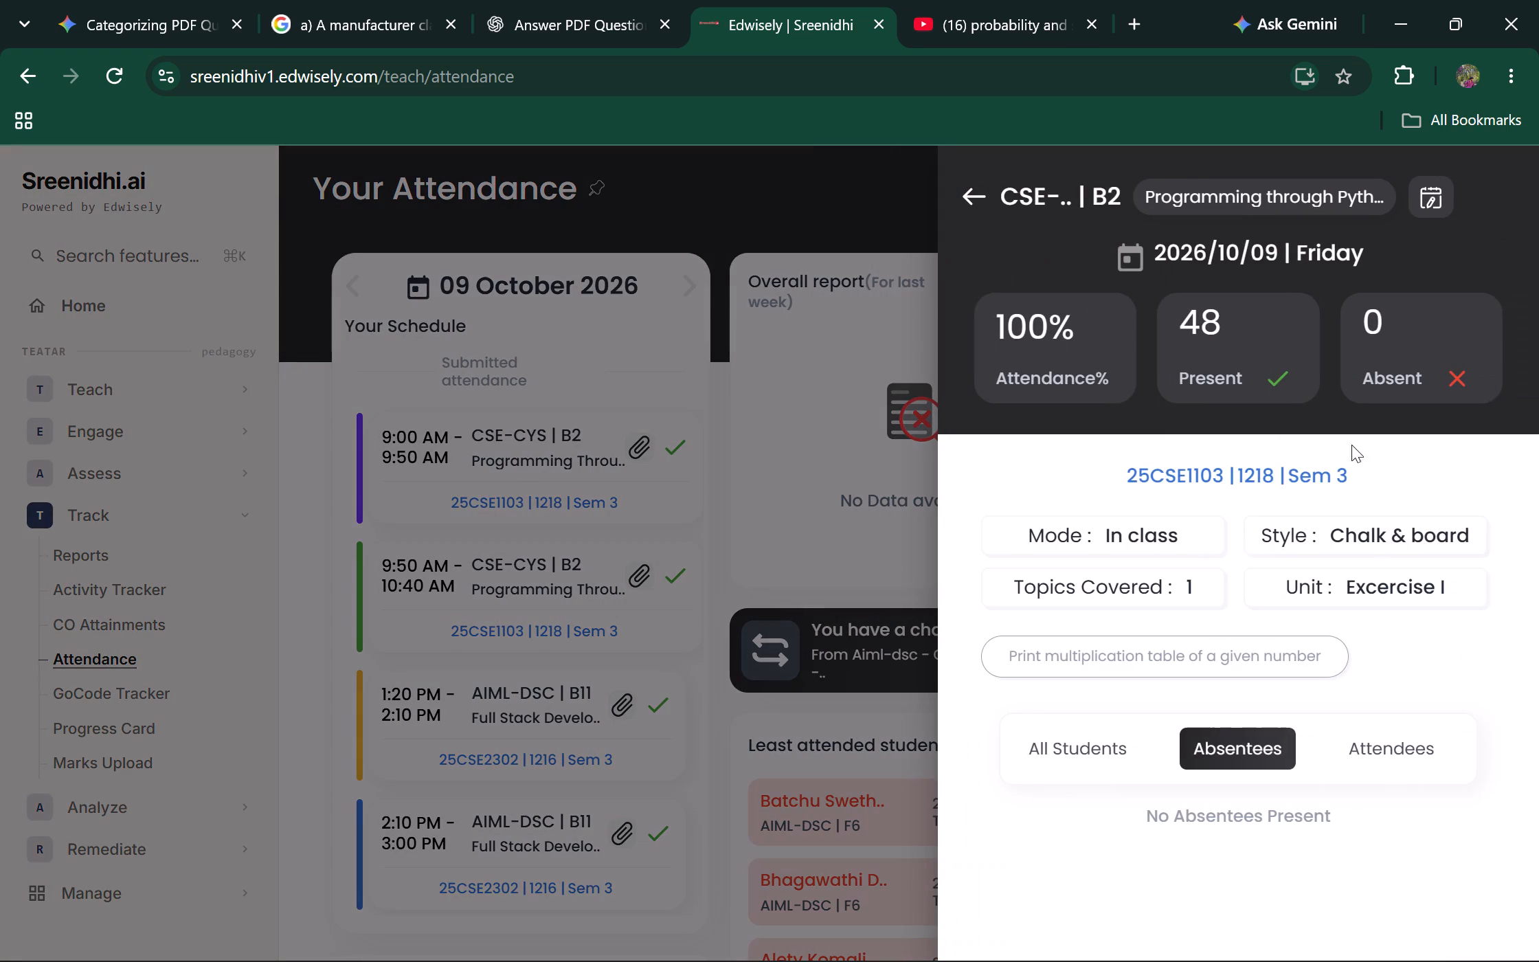
click(1429, 208)
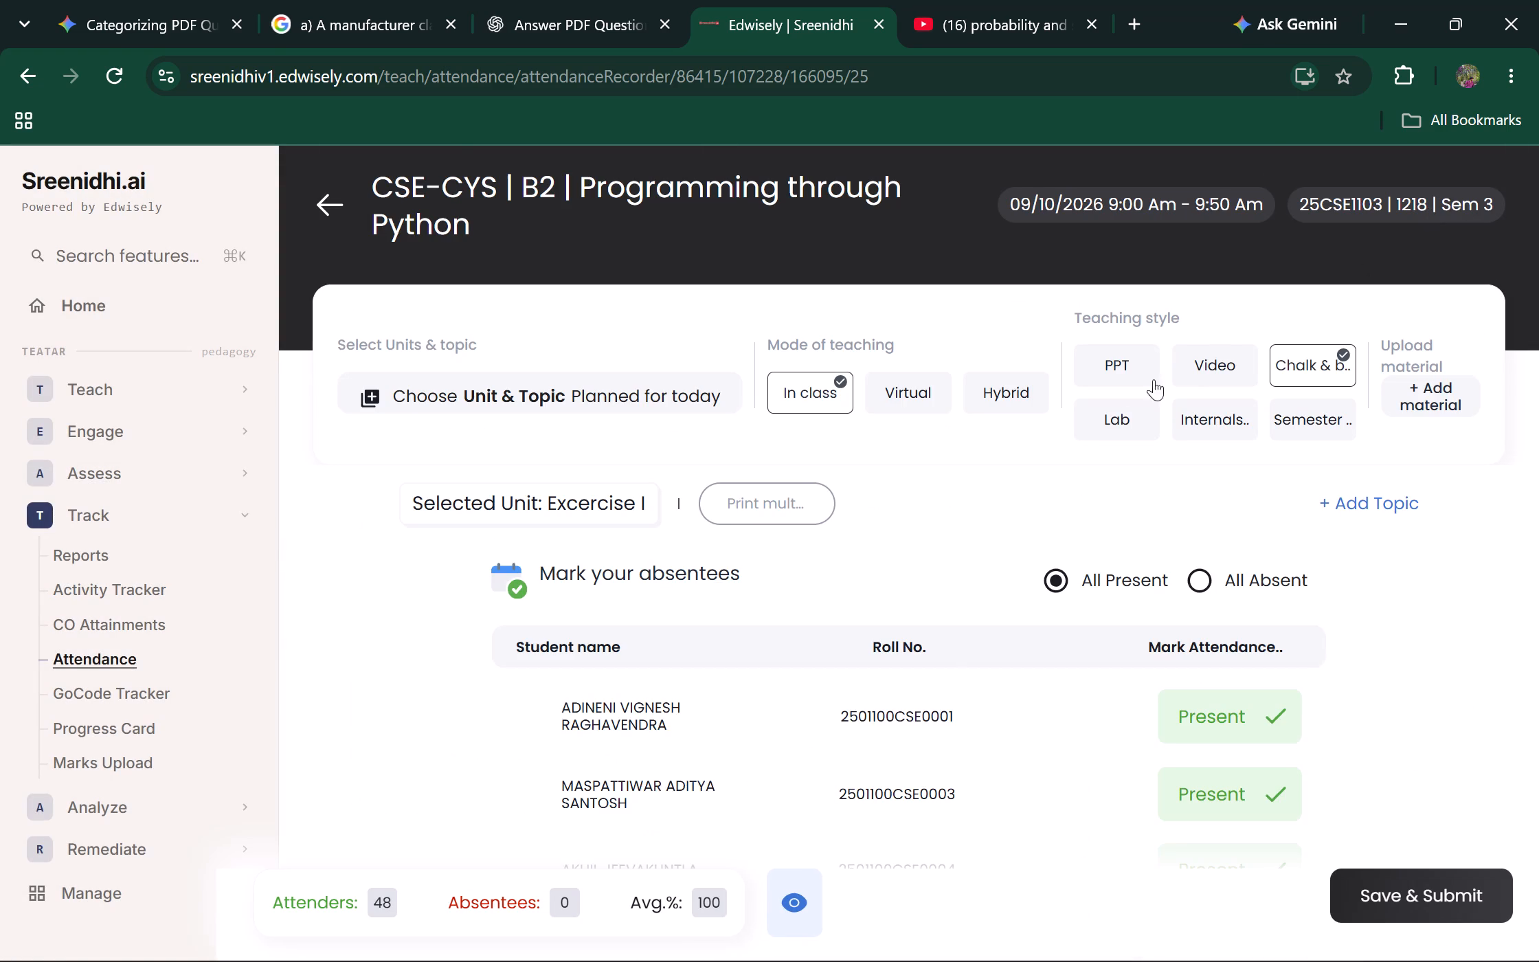
Look through the CSE-CYS B2 student list to examine the marked attendance.
scroll(963, 667, down, 5)
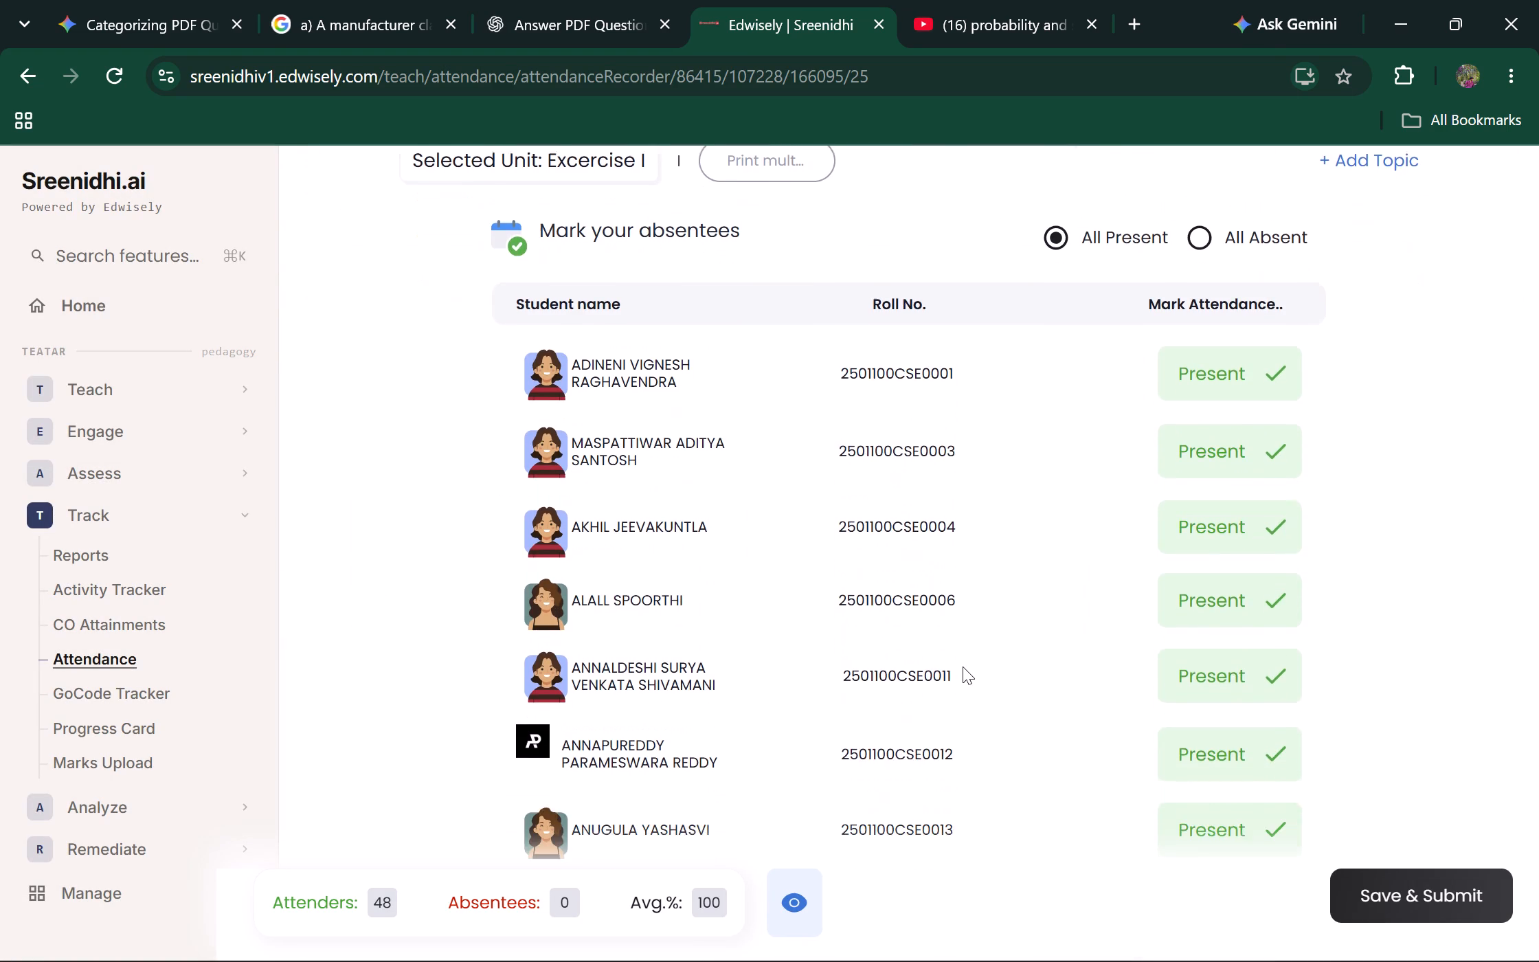
scroll(963, 667, down, 2)
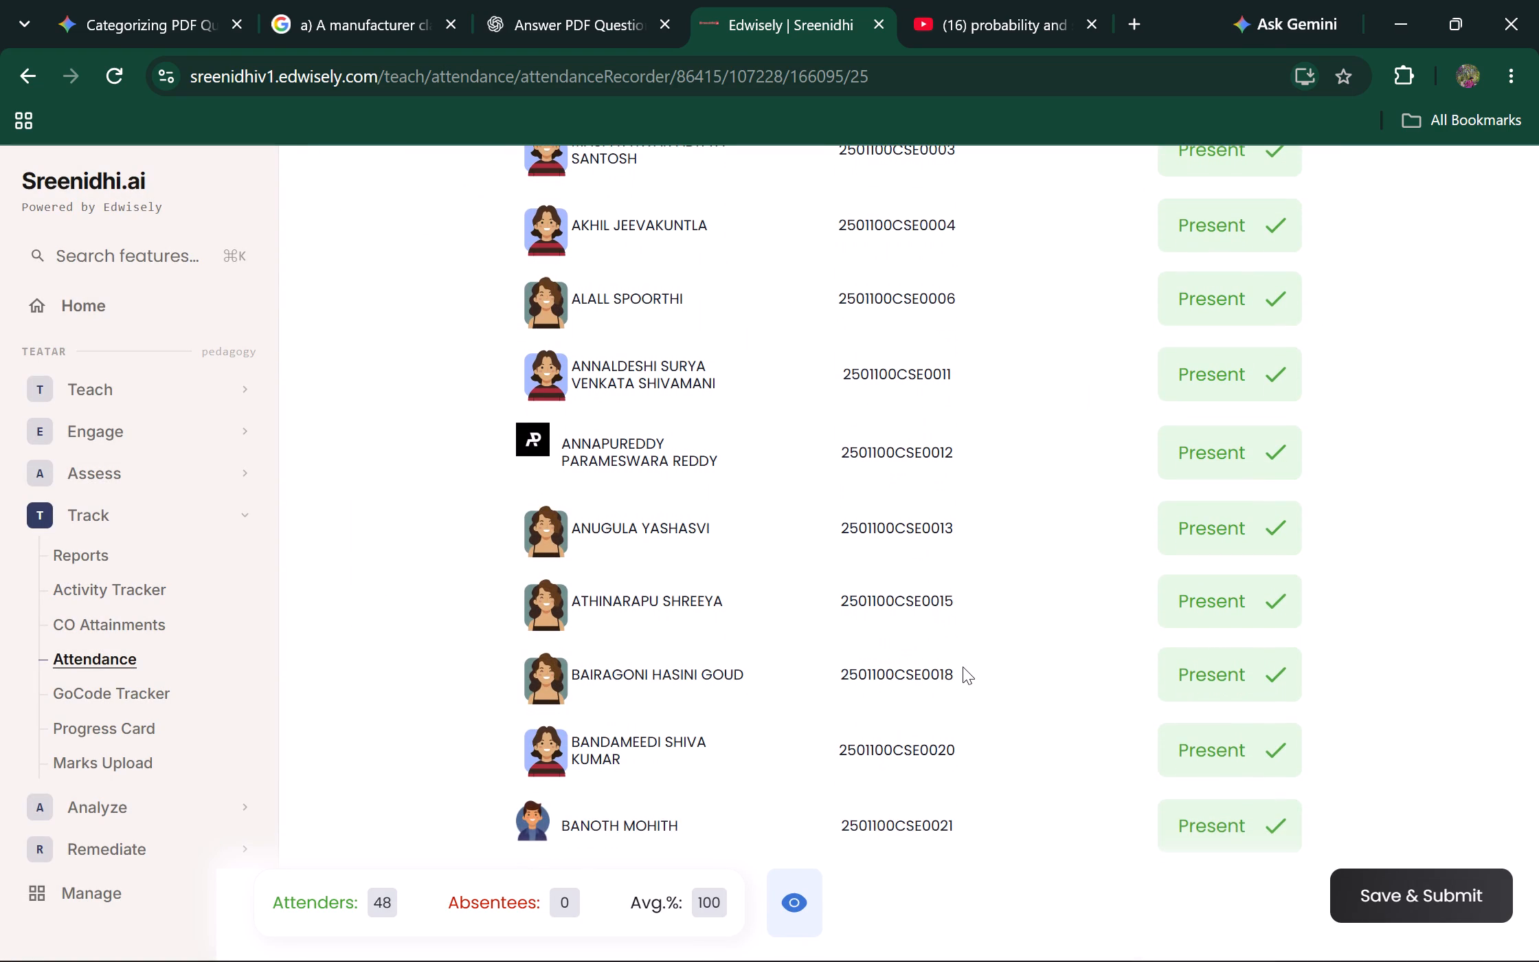
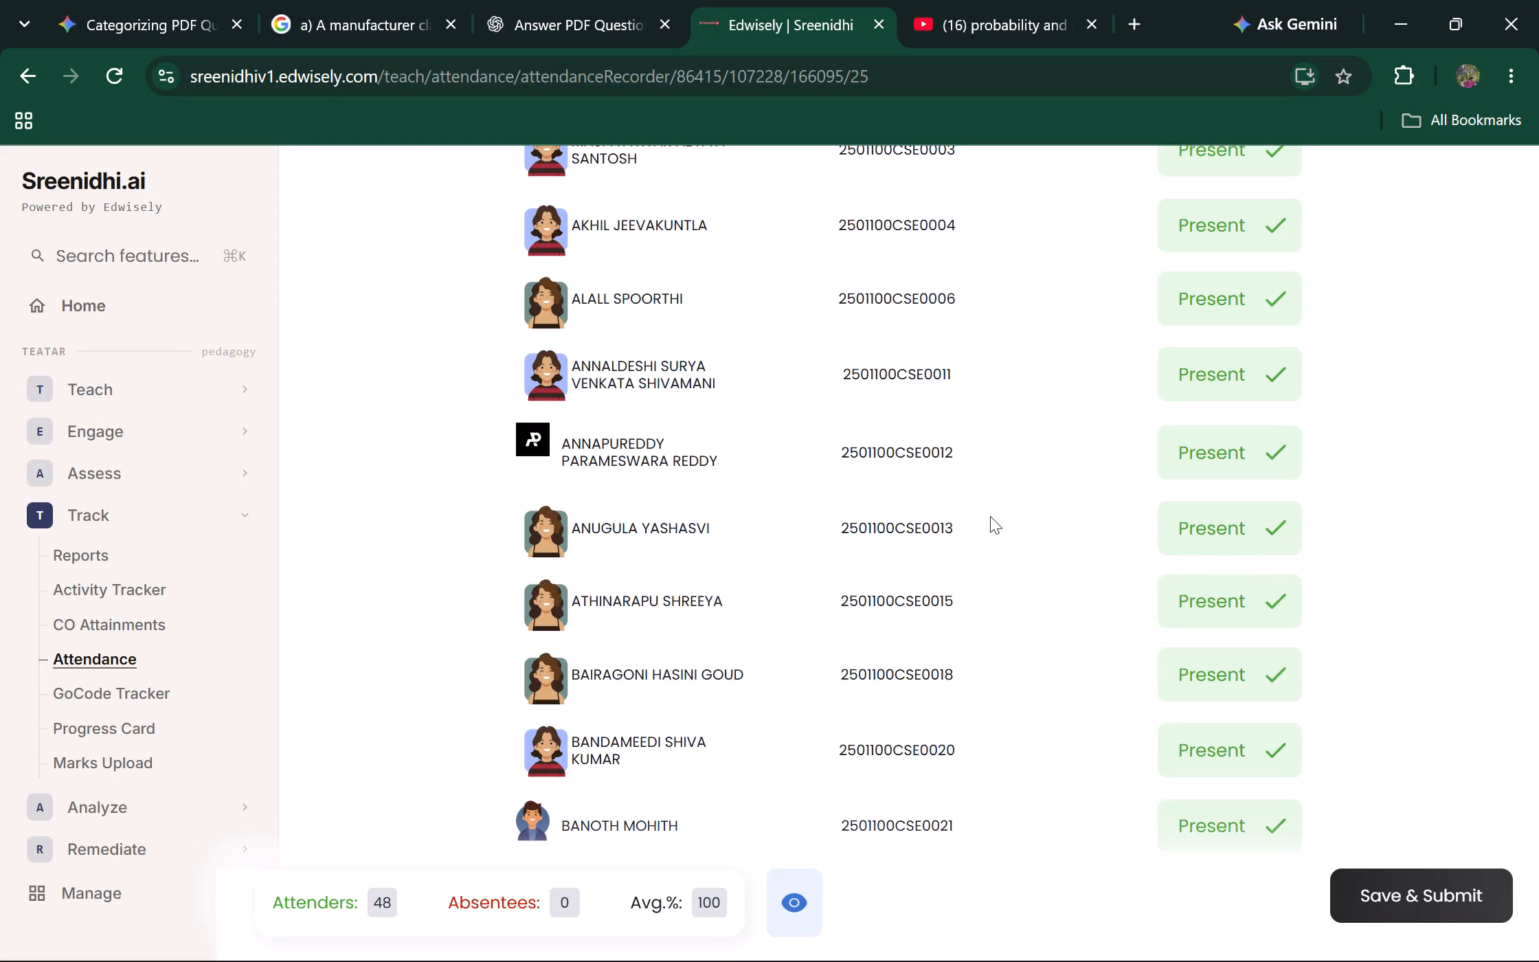
Continue through the CSE-CYS B2 student list to examine the marked attendance, and return to the class details at its start.
scroll(990, 516, down, 14)
scroll(990, 516, up, 10)
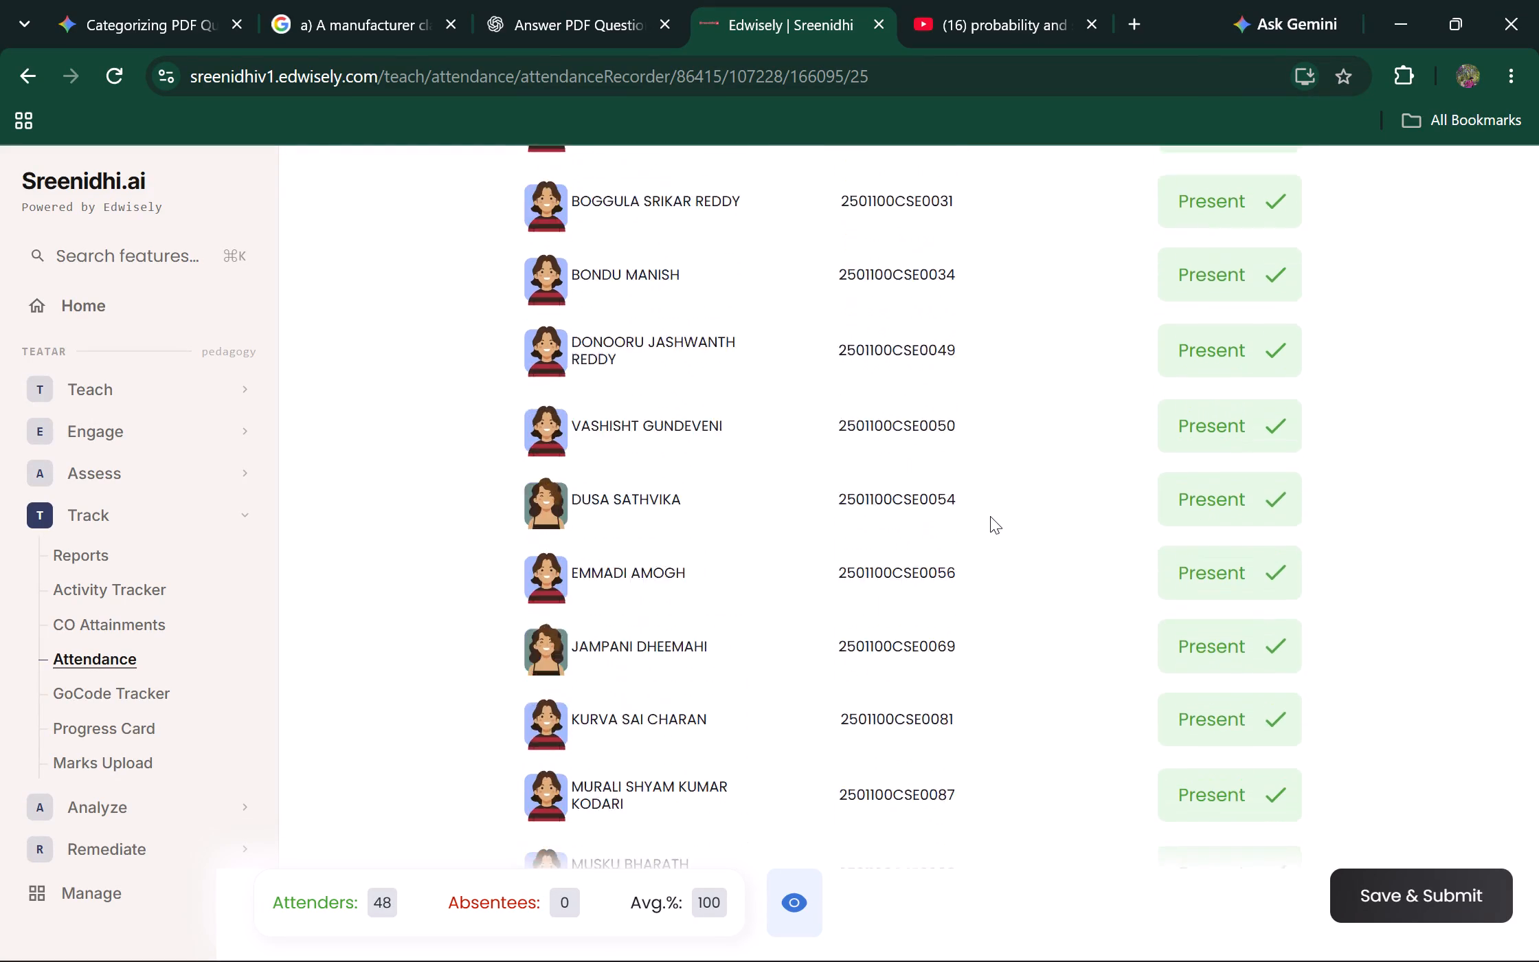
scroll(990, 516, up, 8)
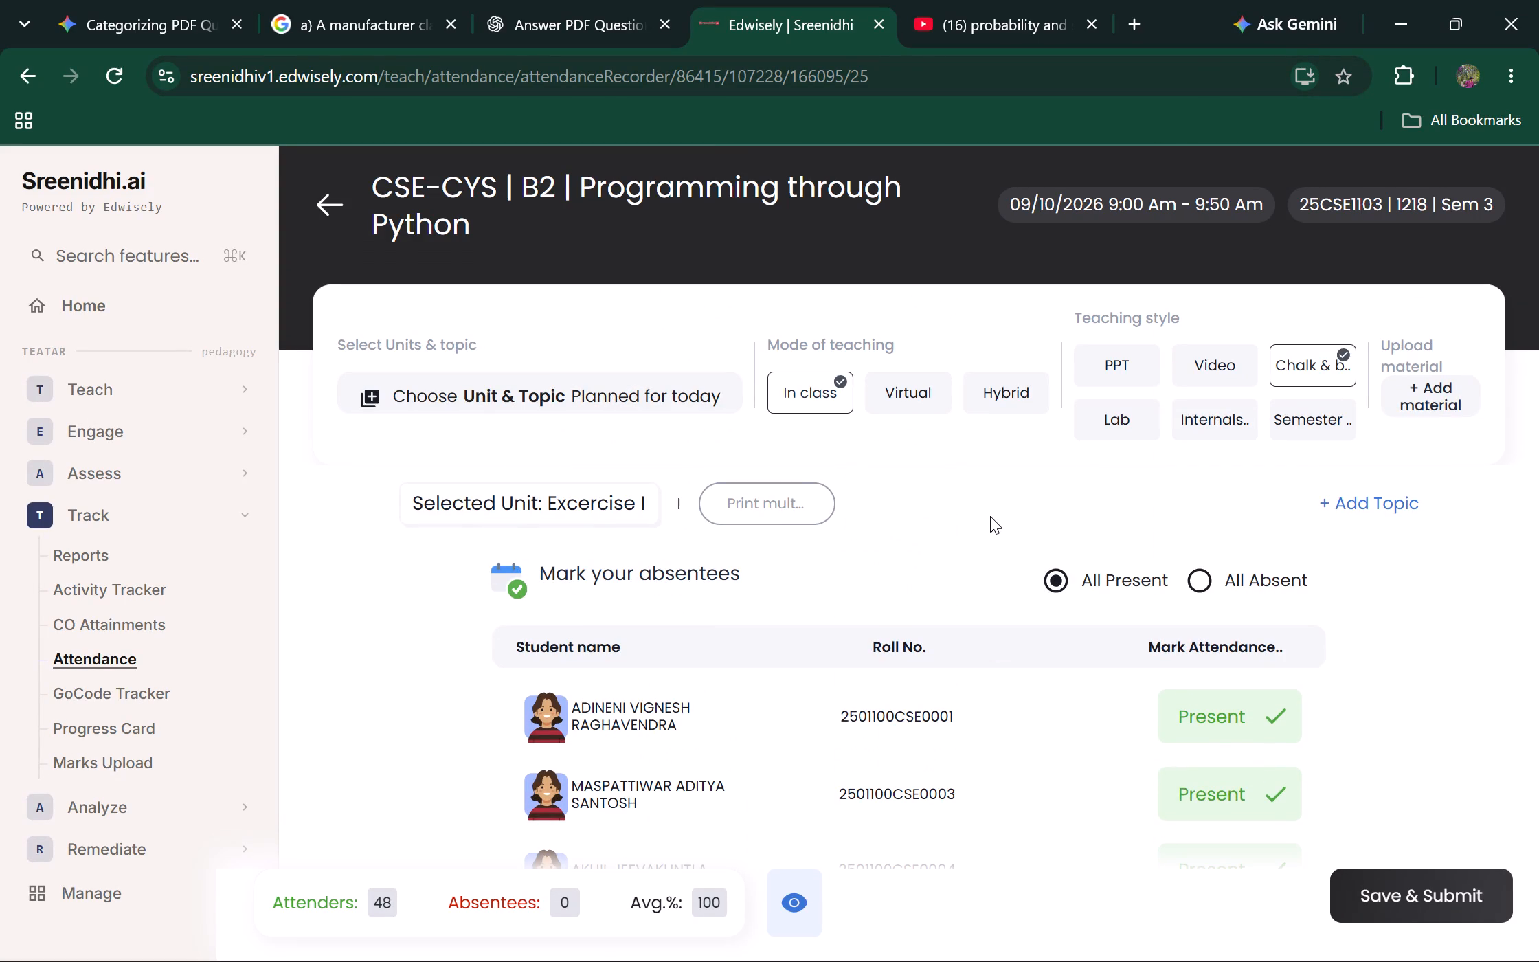
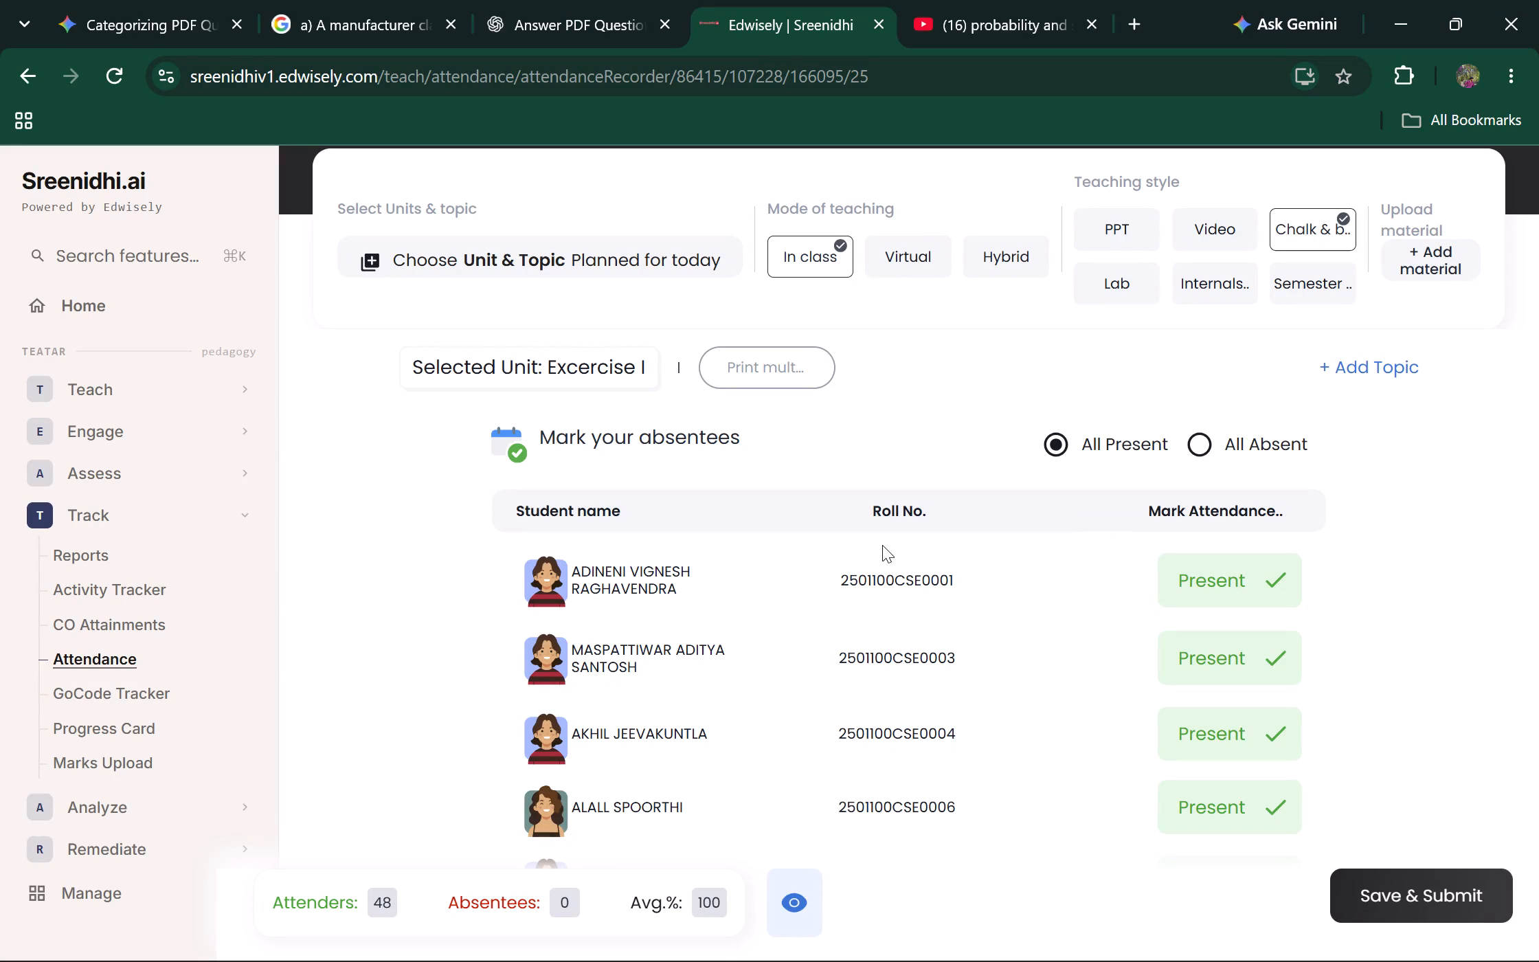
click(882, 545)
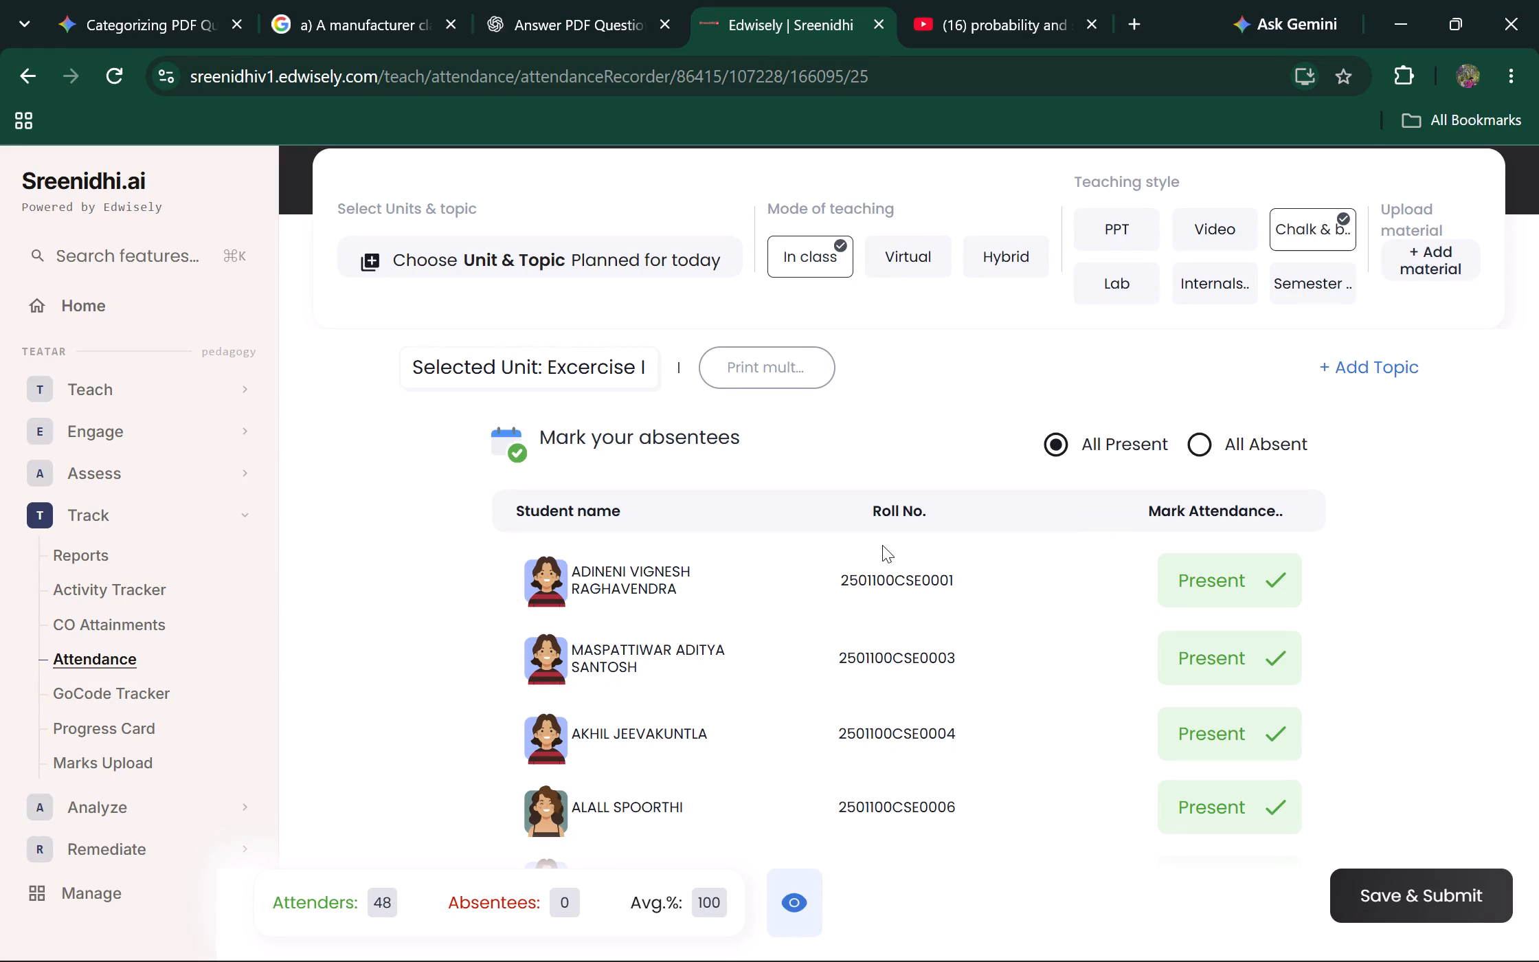
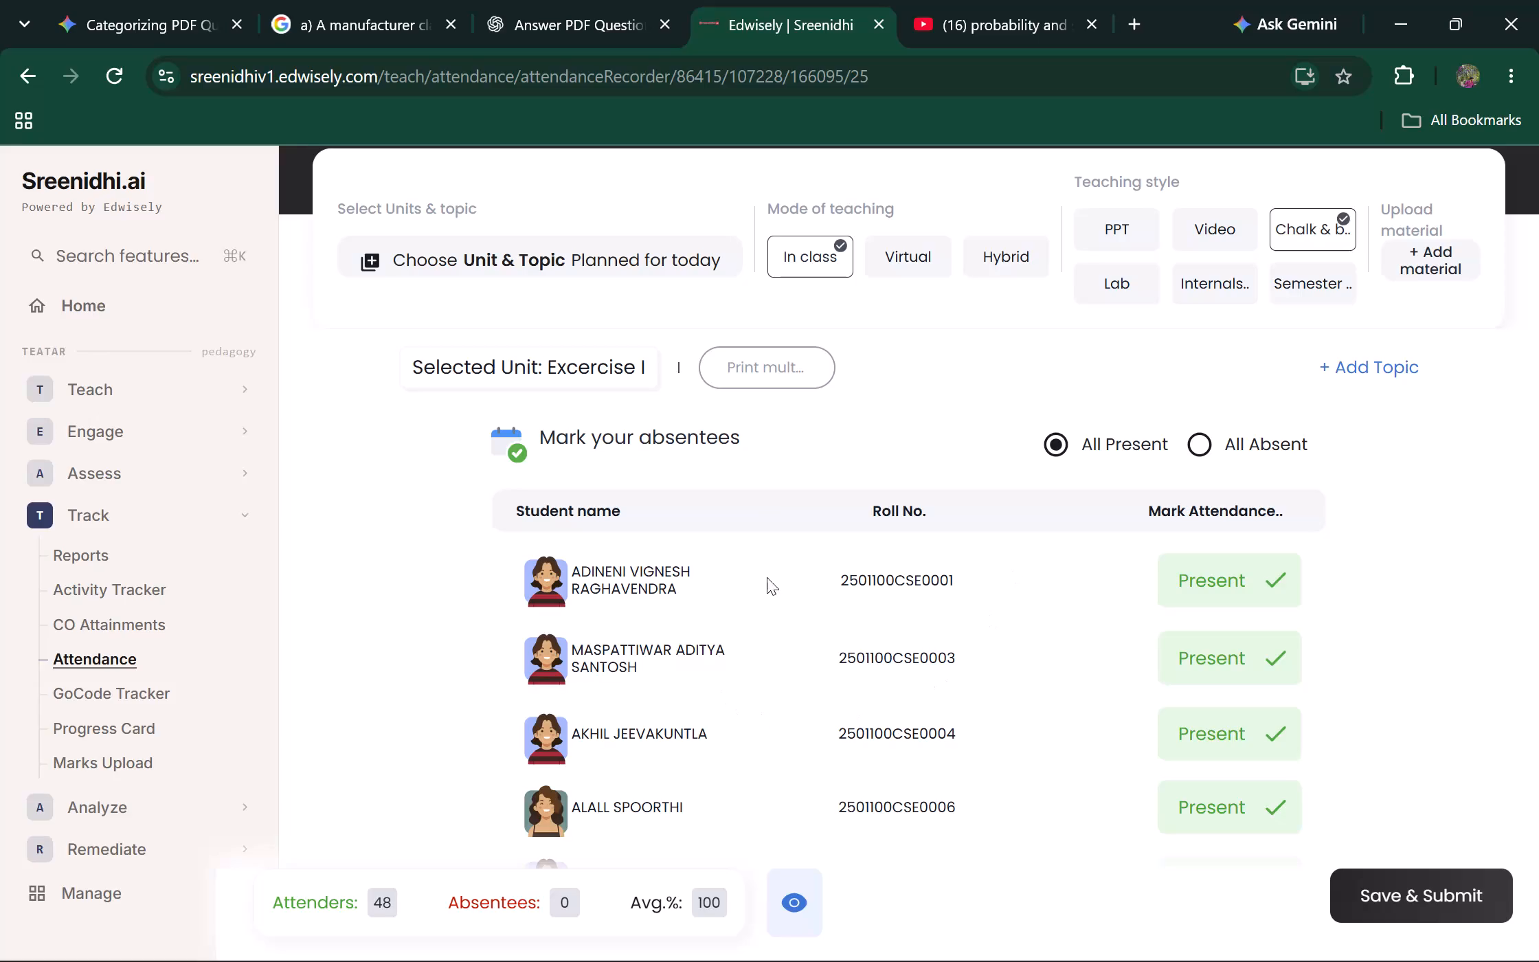
Review the student attendance list for CSE-CYS B2 Programming through Python on 9 October 2026, then return to the attendance overview.
scroll(873, 641, down, 5)
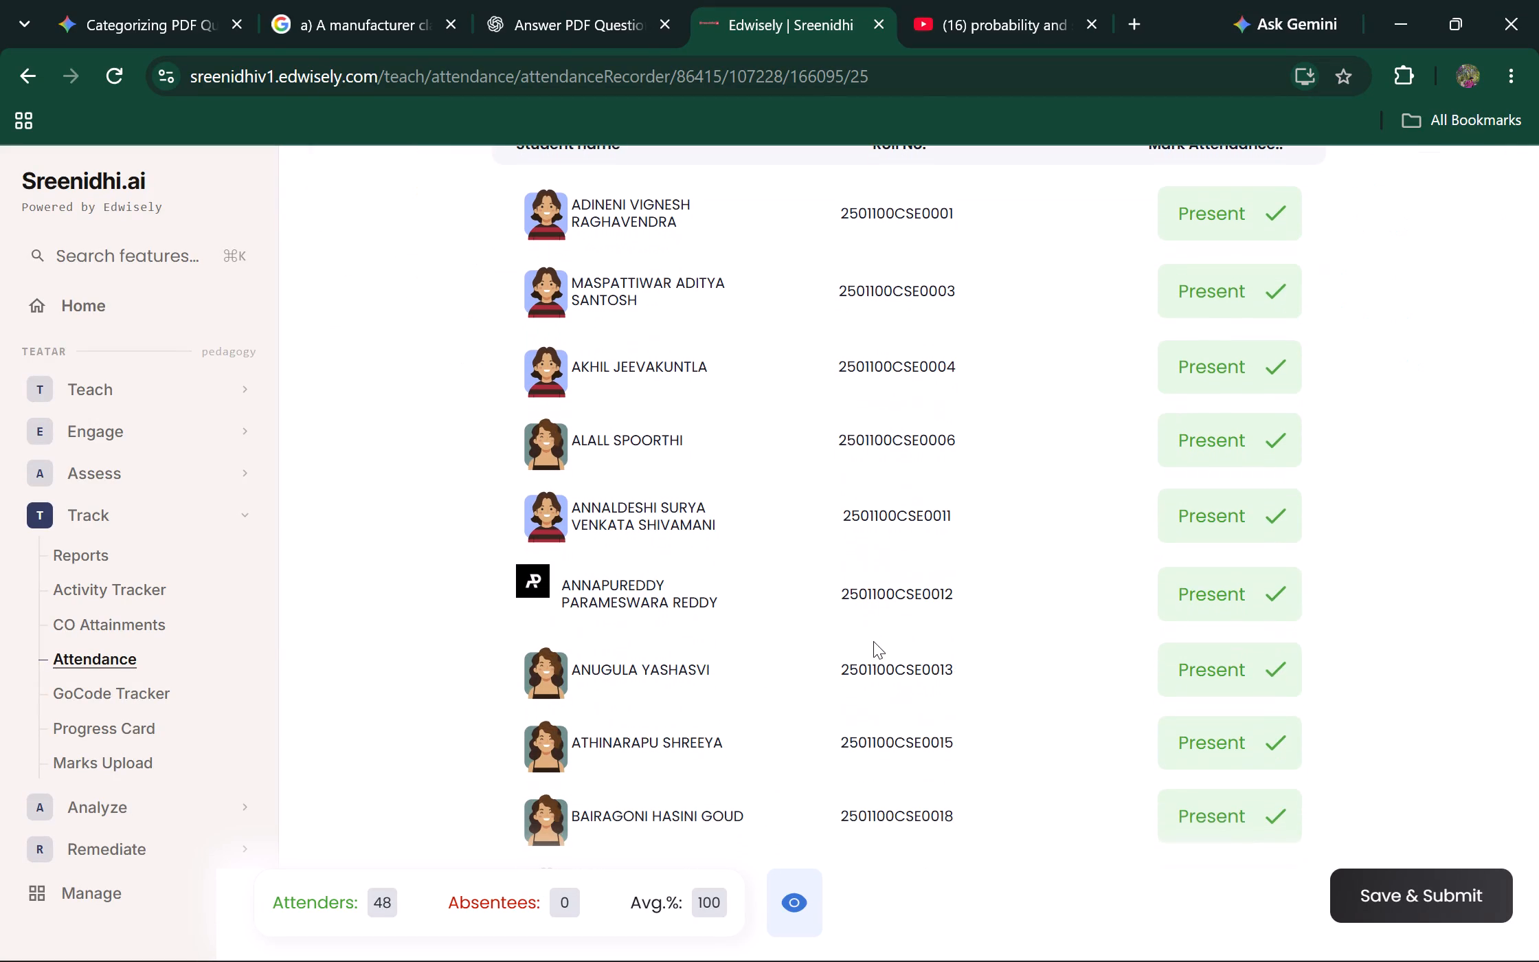
scroll(873, 641, down, 4)
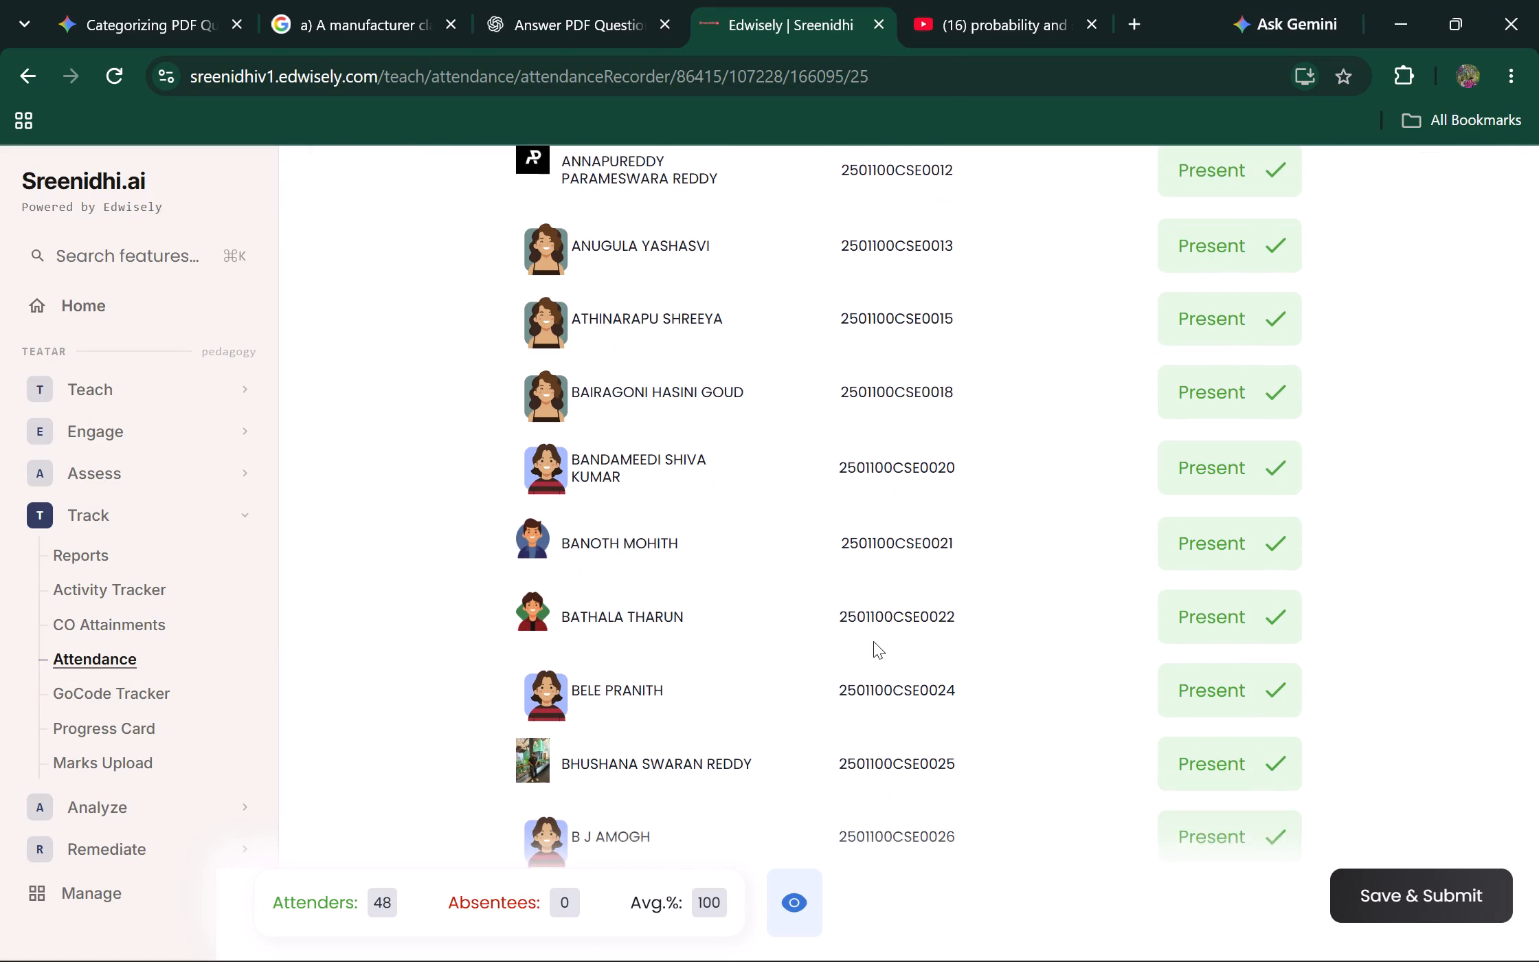
scroll(873, 641, down, 2)
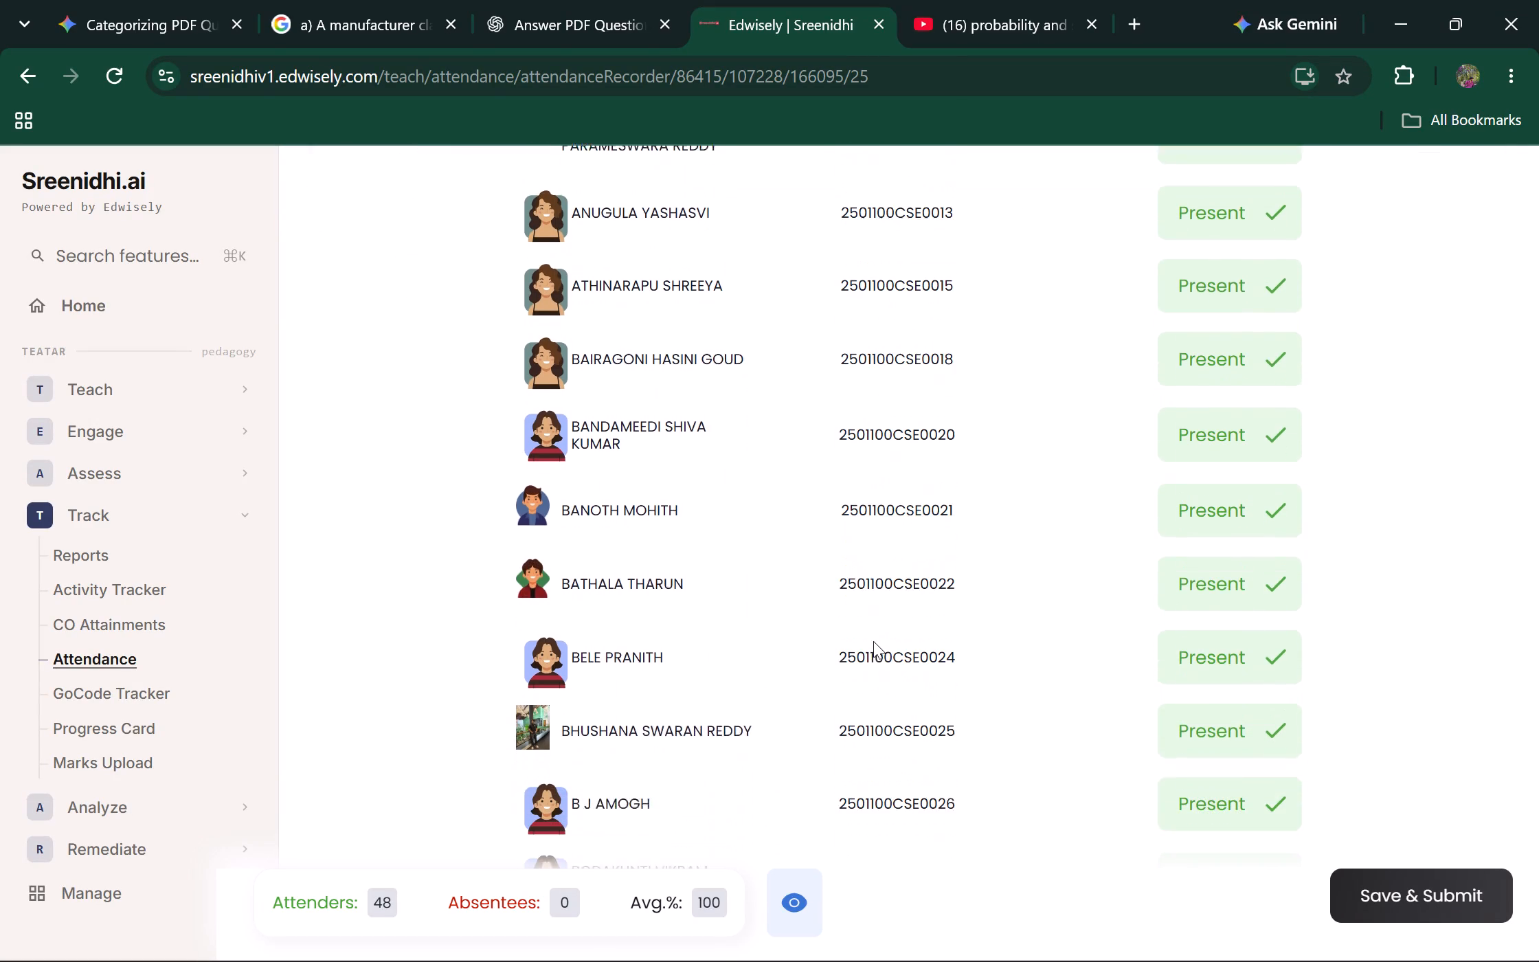
scroll(873, 641, down, 4)
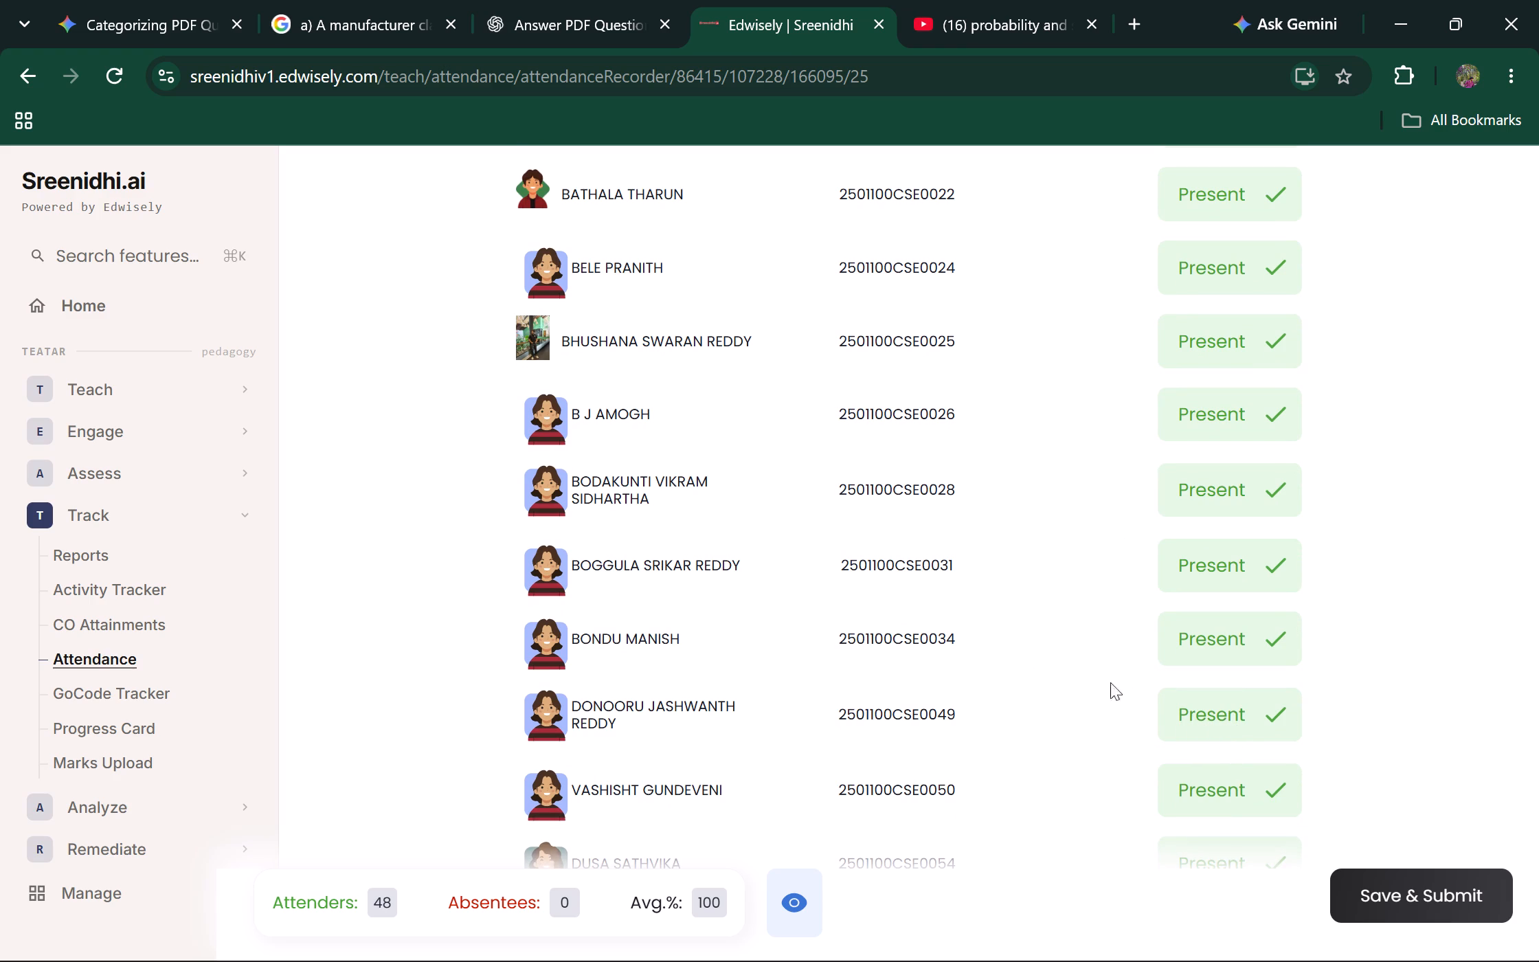
scroll(971, 645, up, 9)
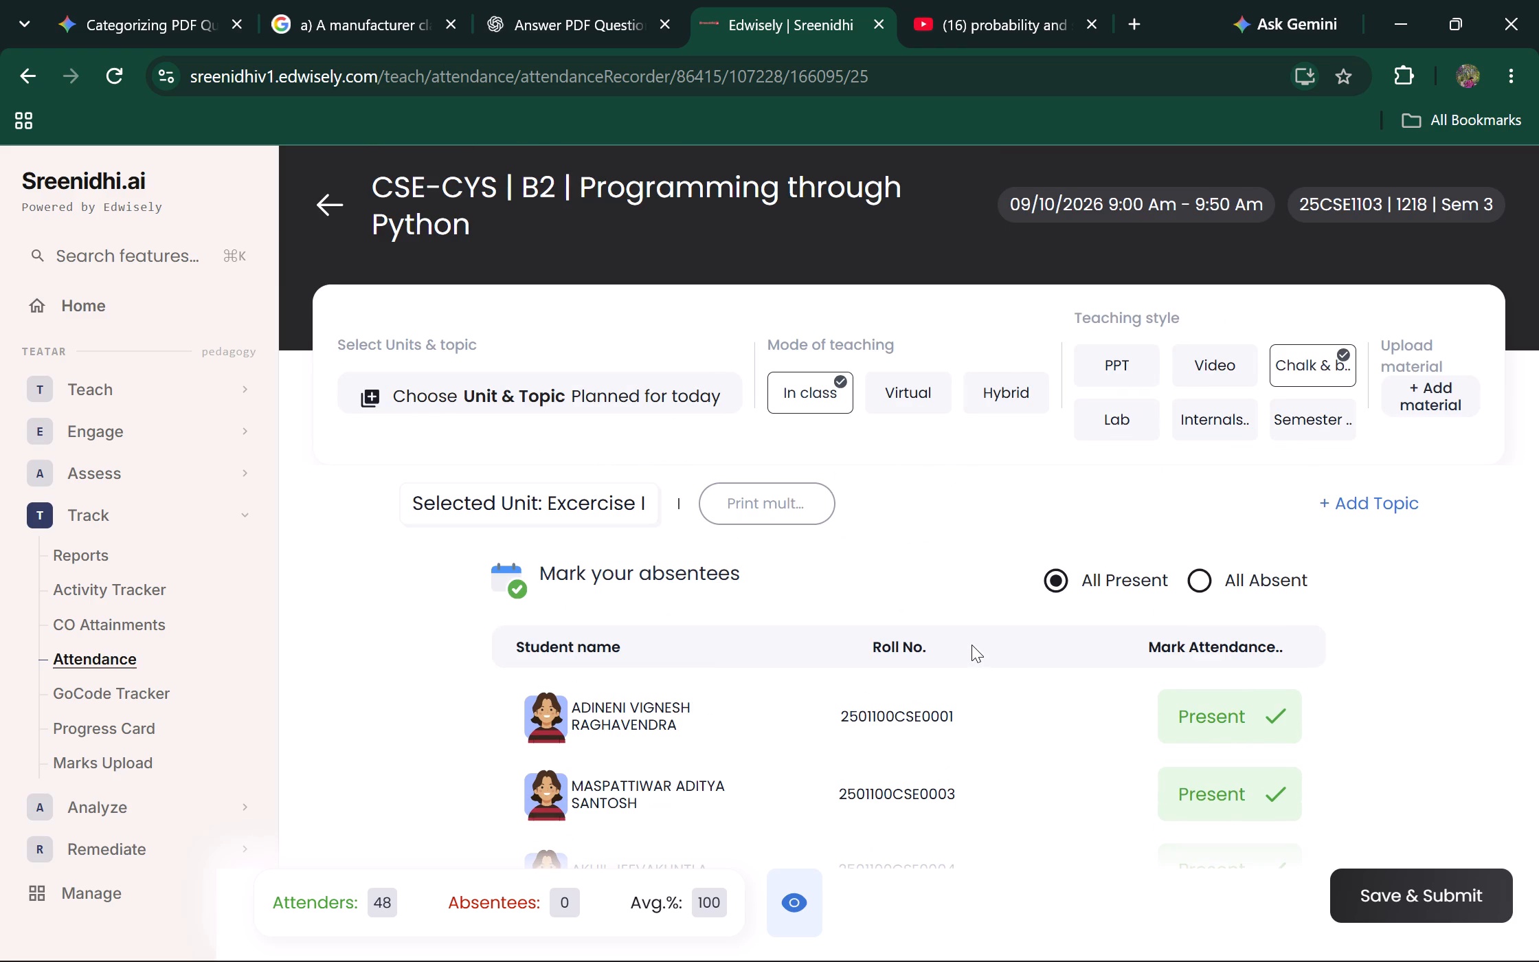
click(314, 188)
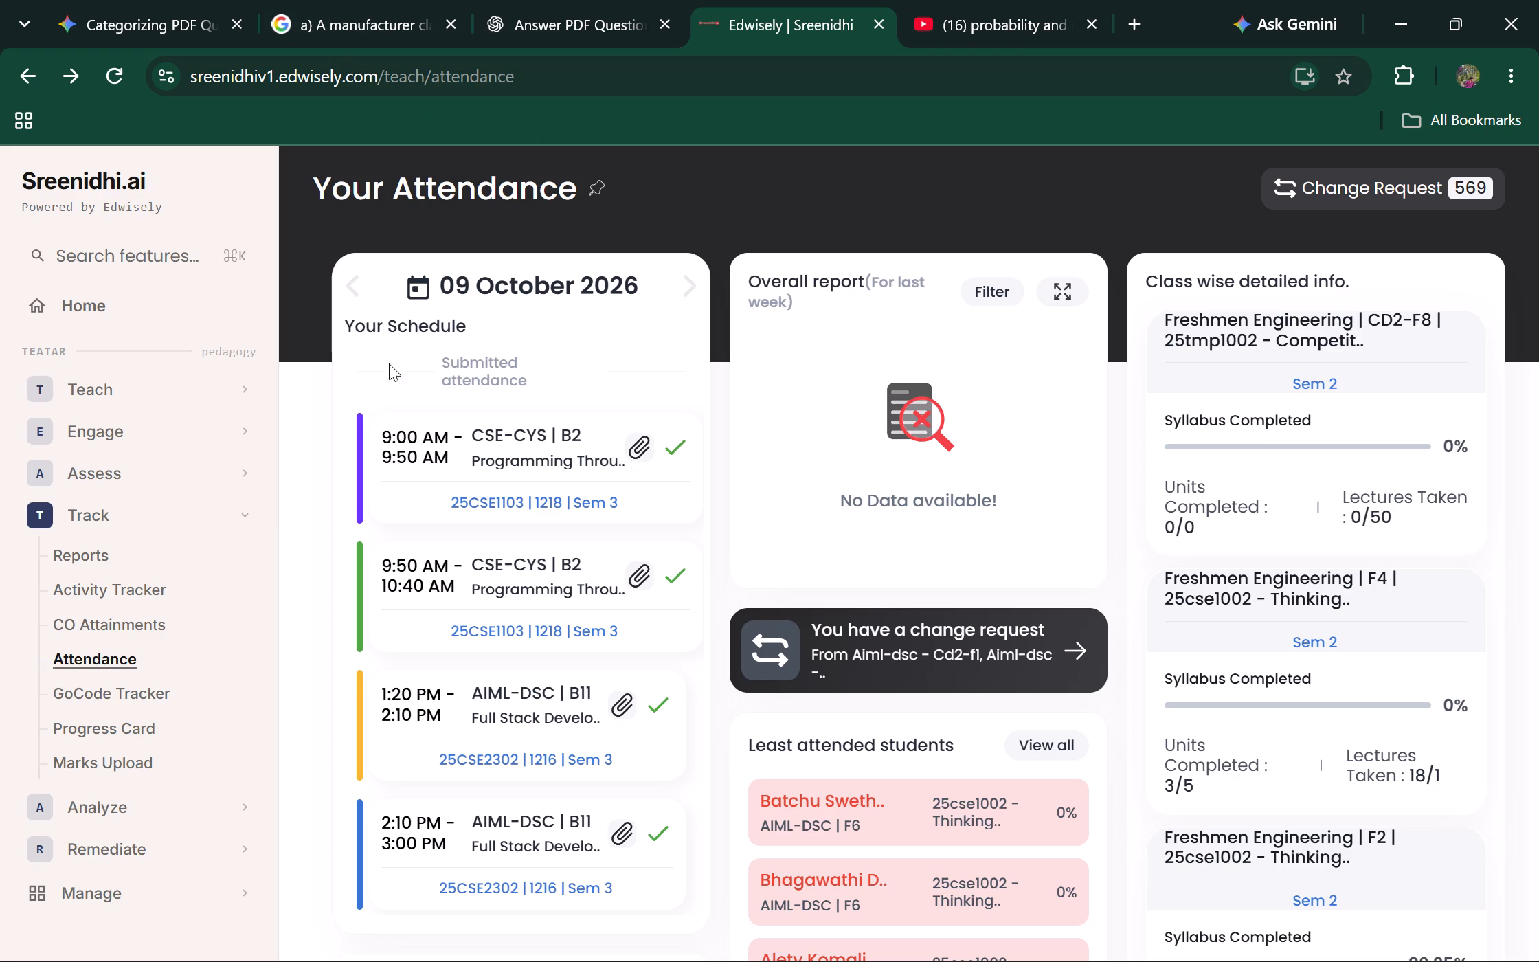
Switch the schedule to 30 October 2026 and open the 9:00–9:50 AM CSE-CYS B2 Programming through Python attendance in the recorder.
scroll(557, 440, down, 5)
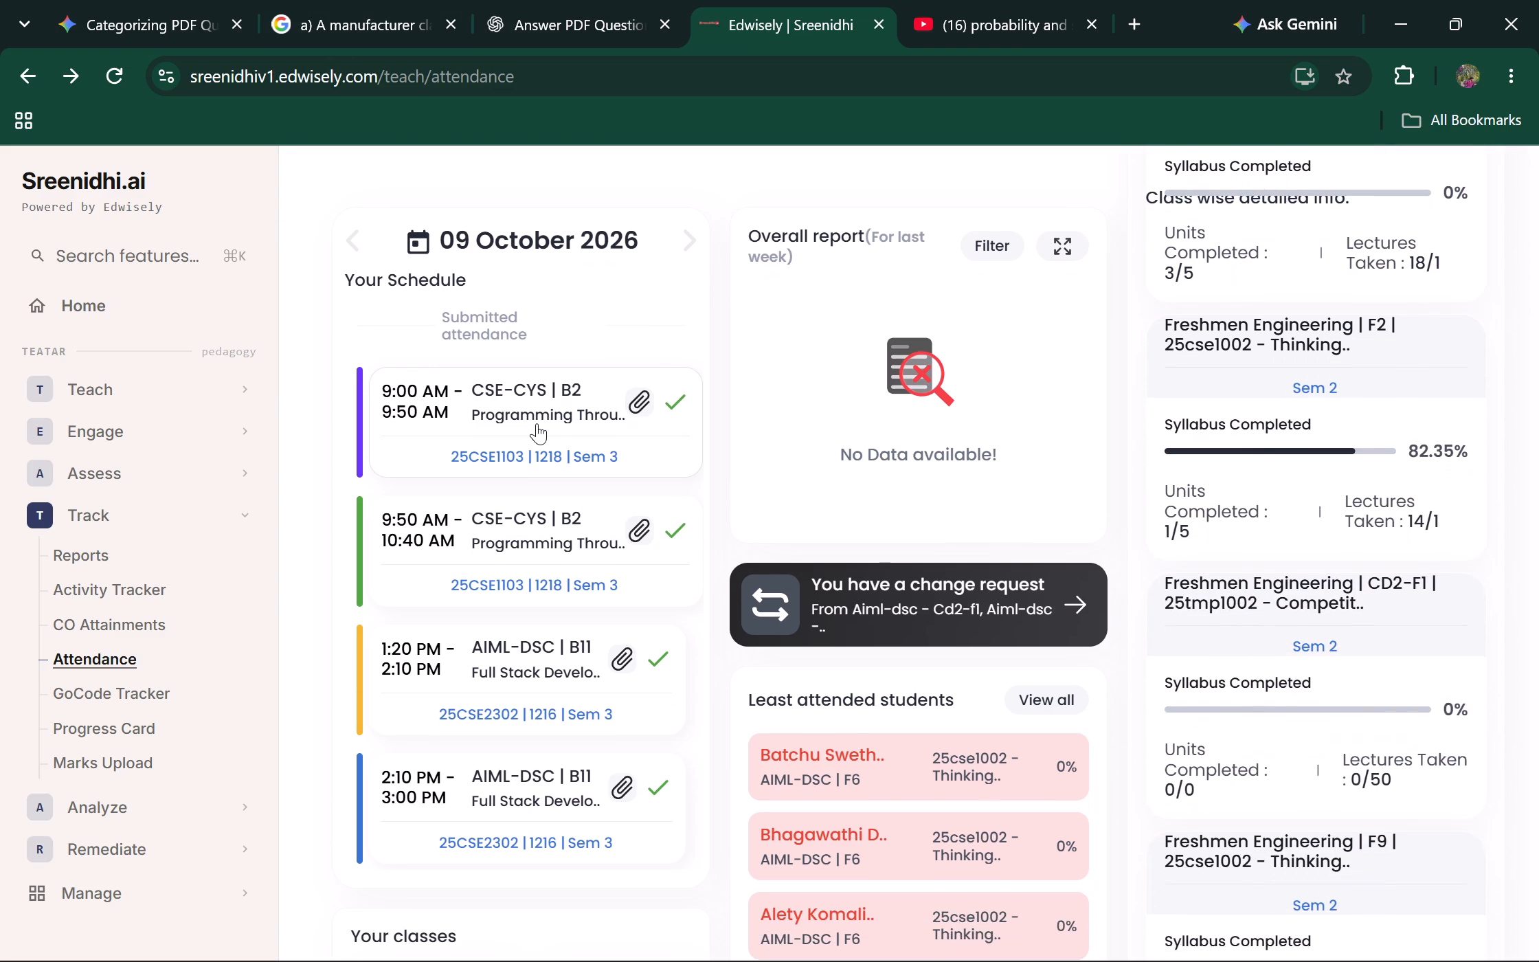
scroll(537, 423, up, 2)
scroll(507, 589, up, 3)
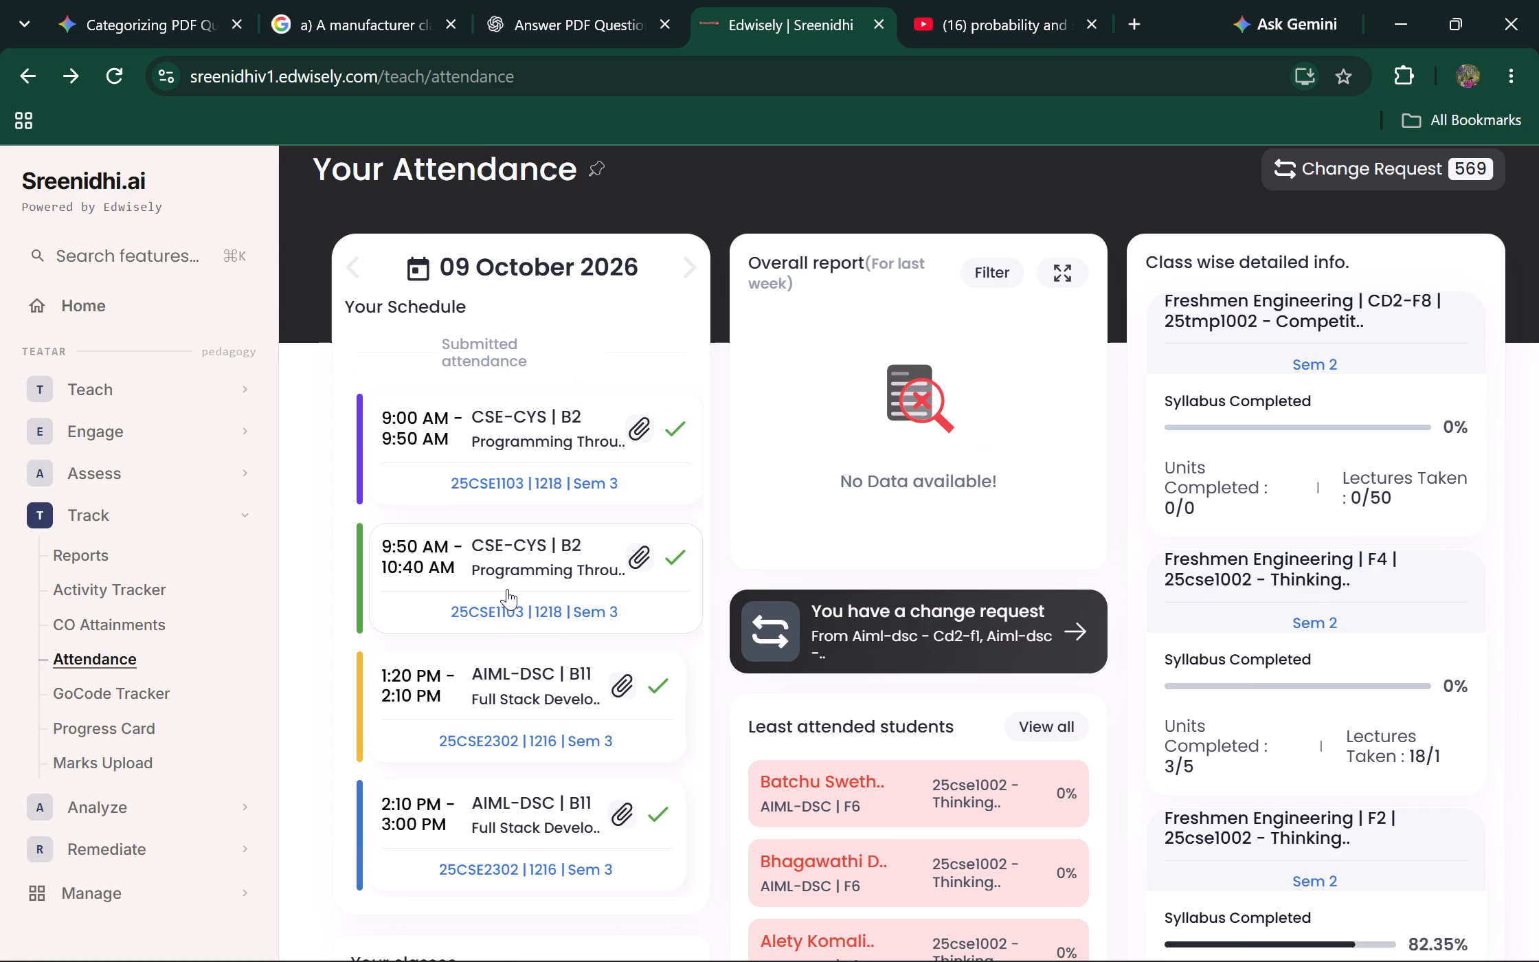
click(539, 281)
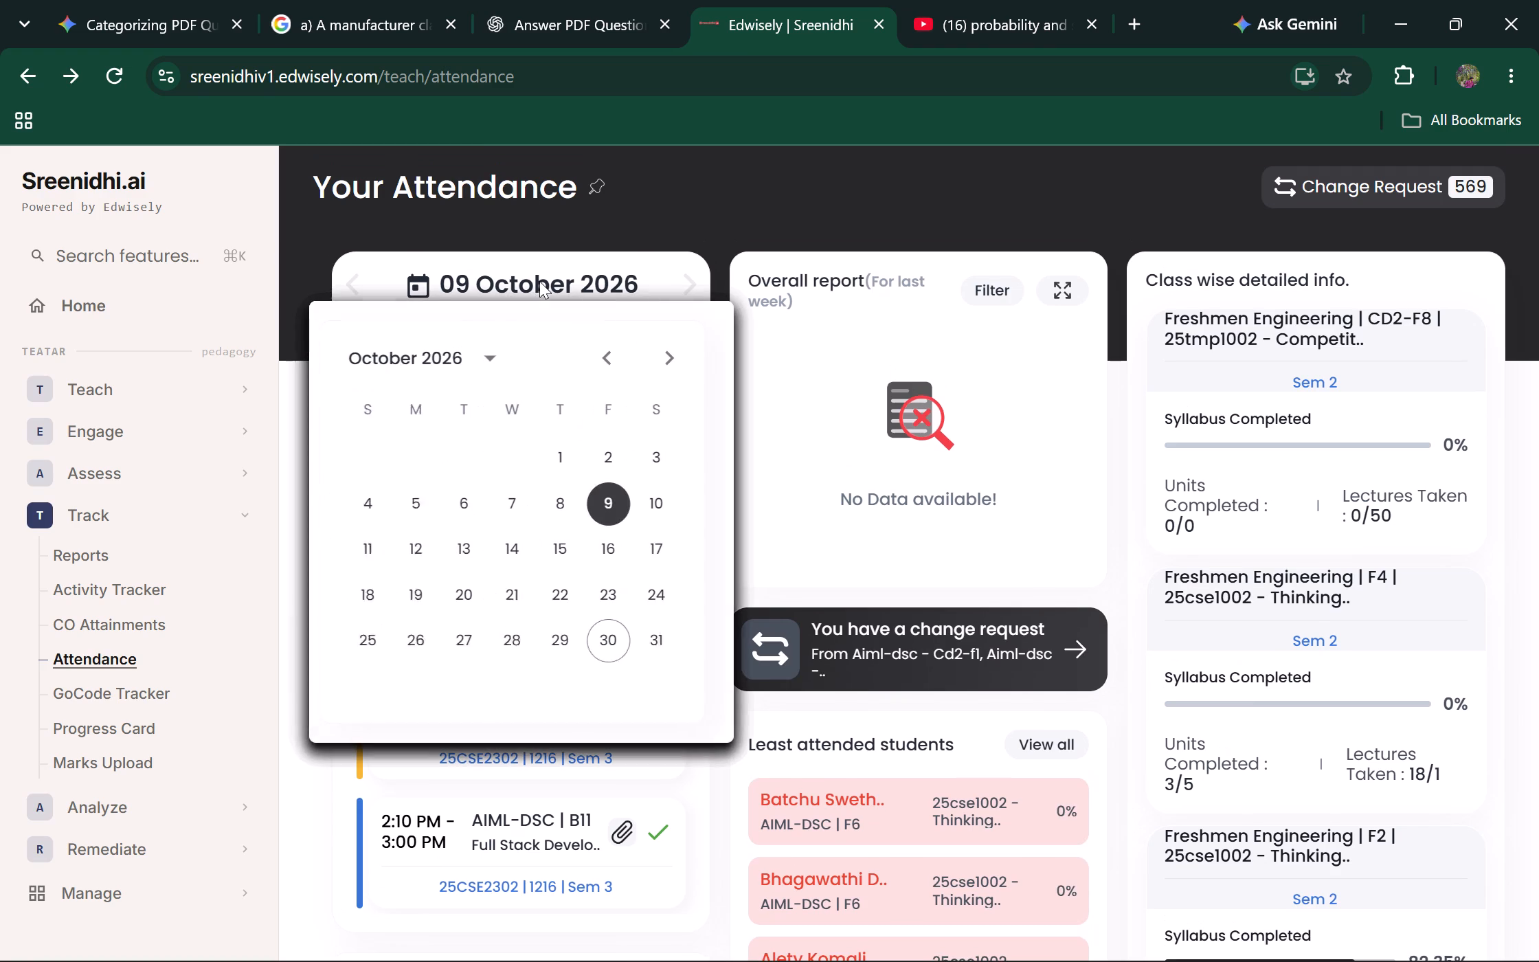
click(616, 636)
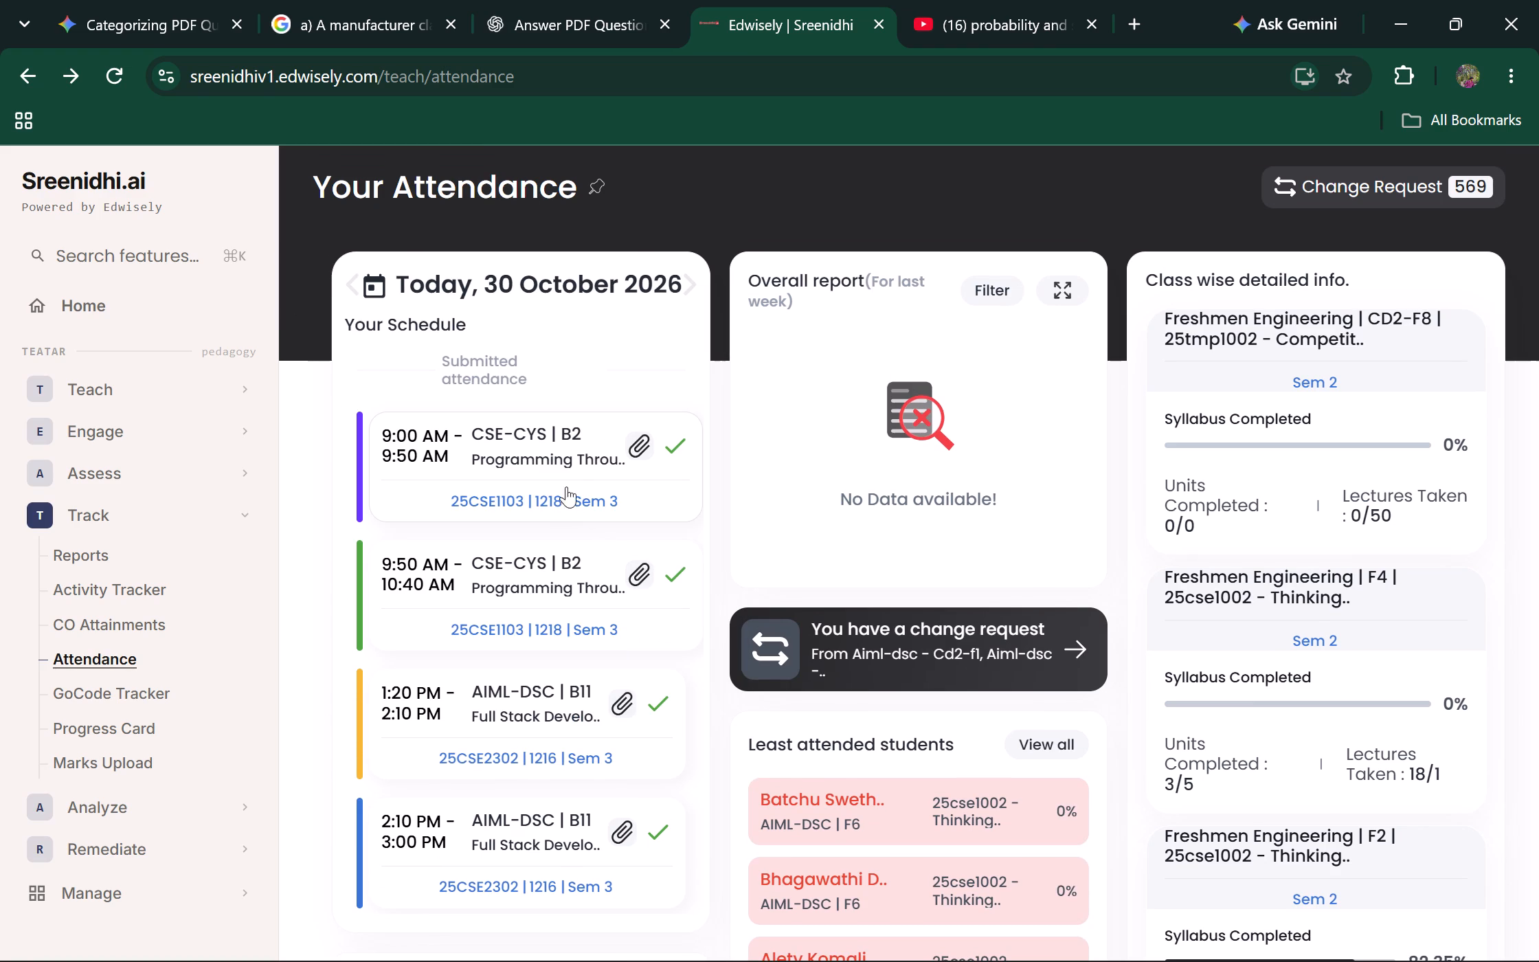
click(561, 456)
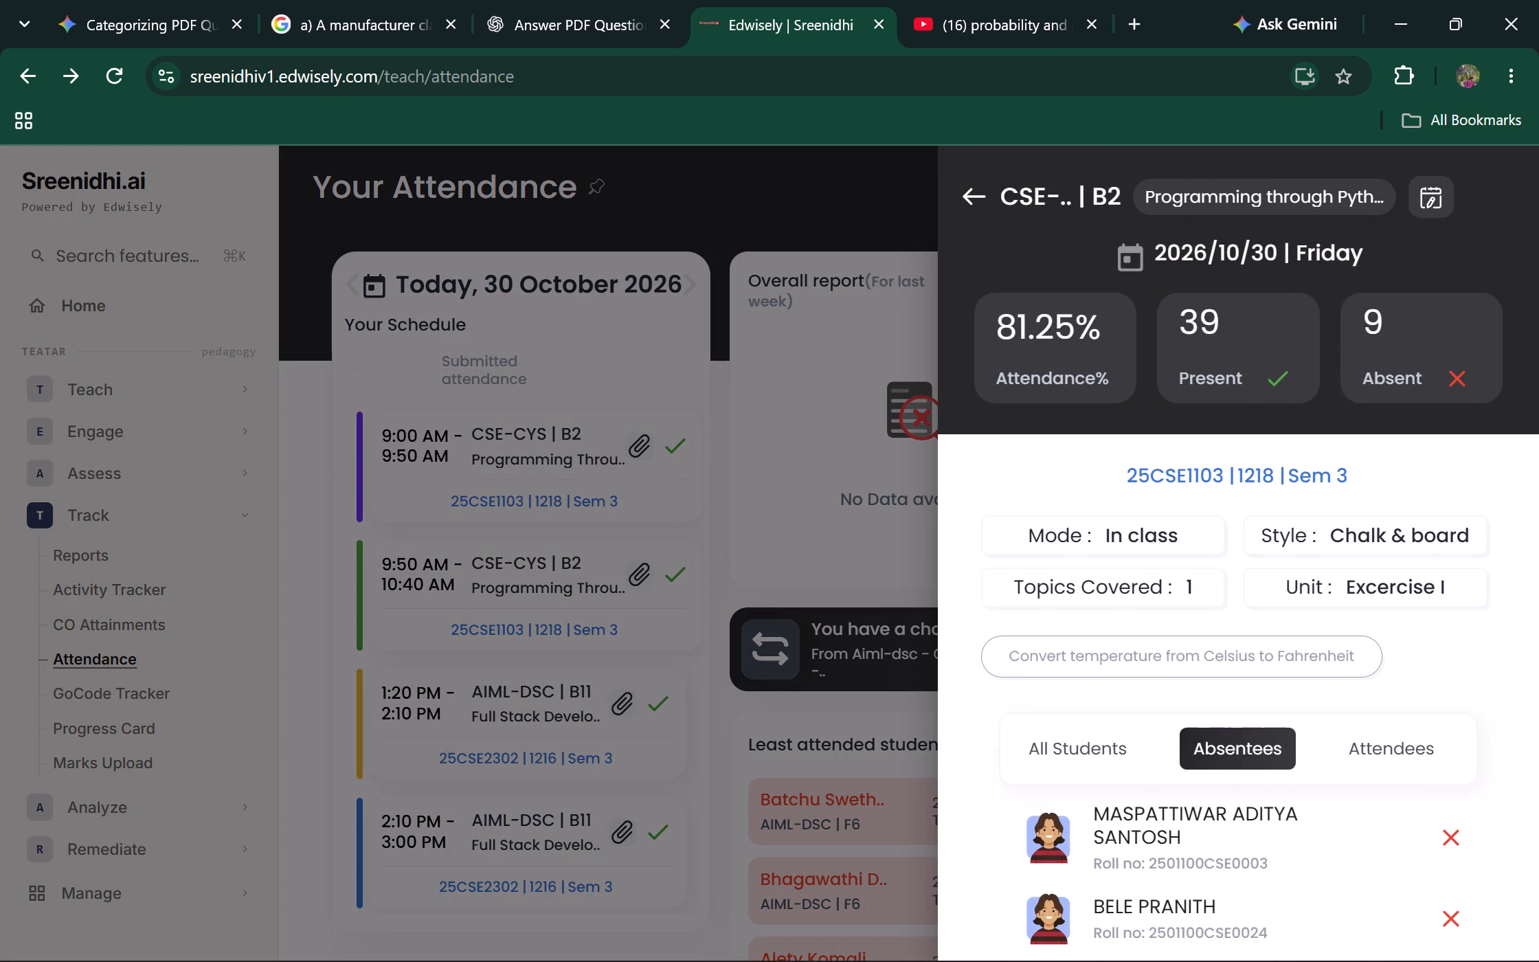
click(1434, 196)
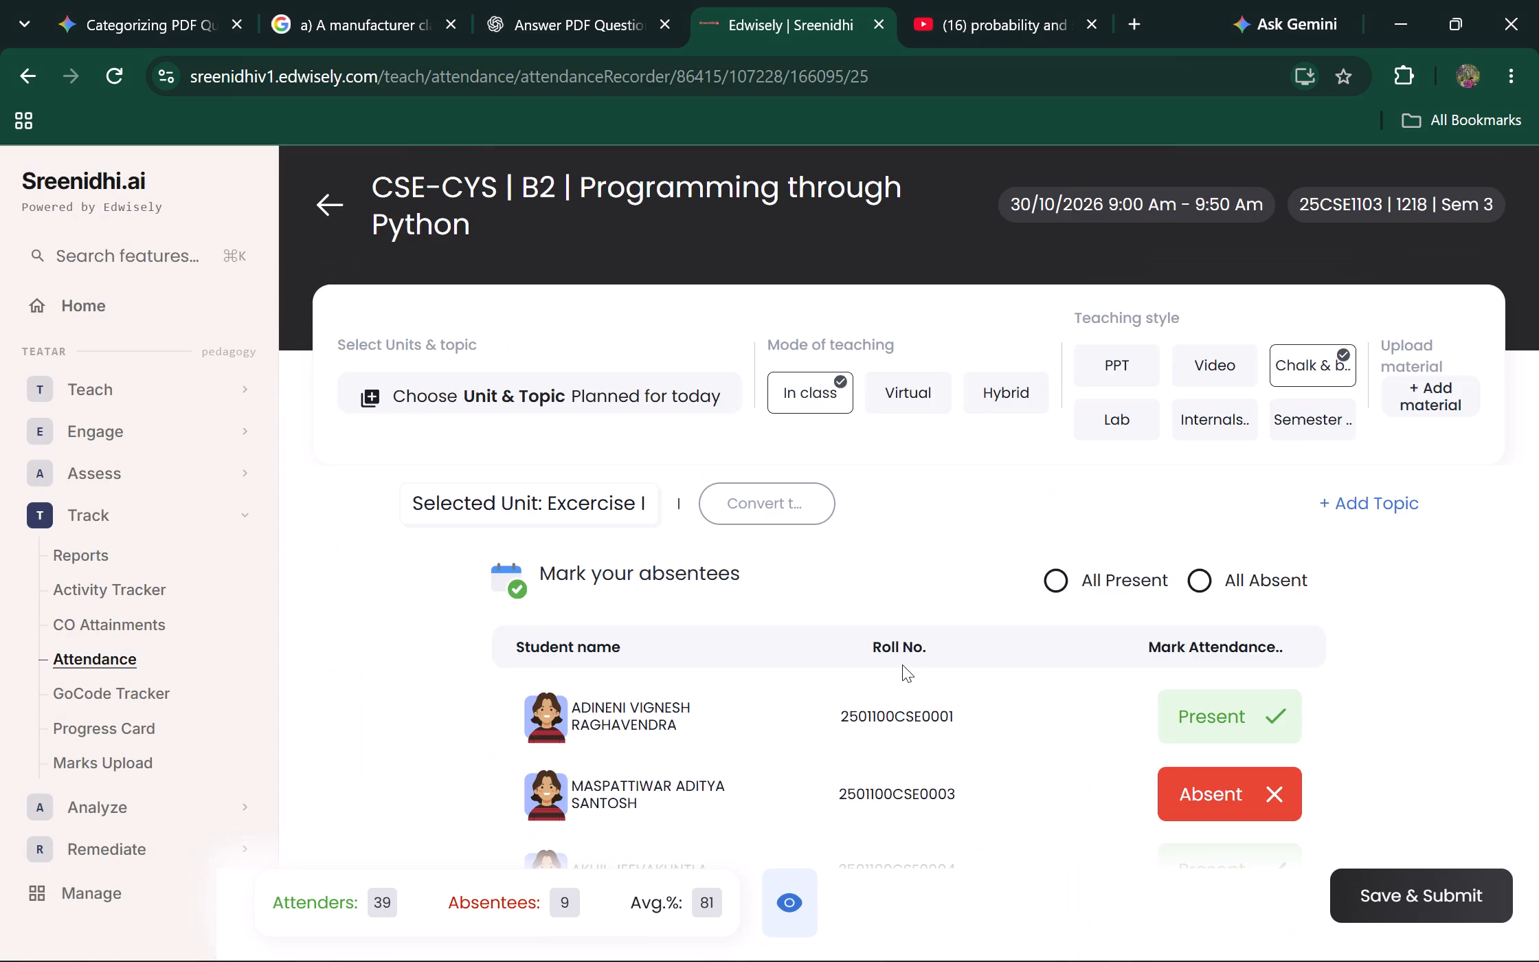
Review the students' present and absent marks for the 30 October CSE-CYS B2 class, then return to the attendance overview.
scroll(902, 664, down, 7)
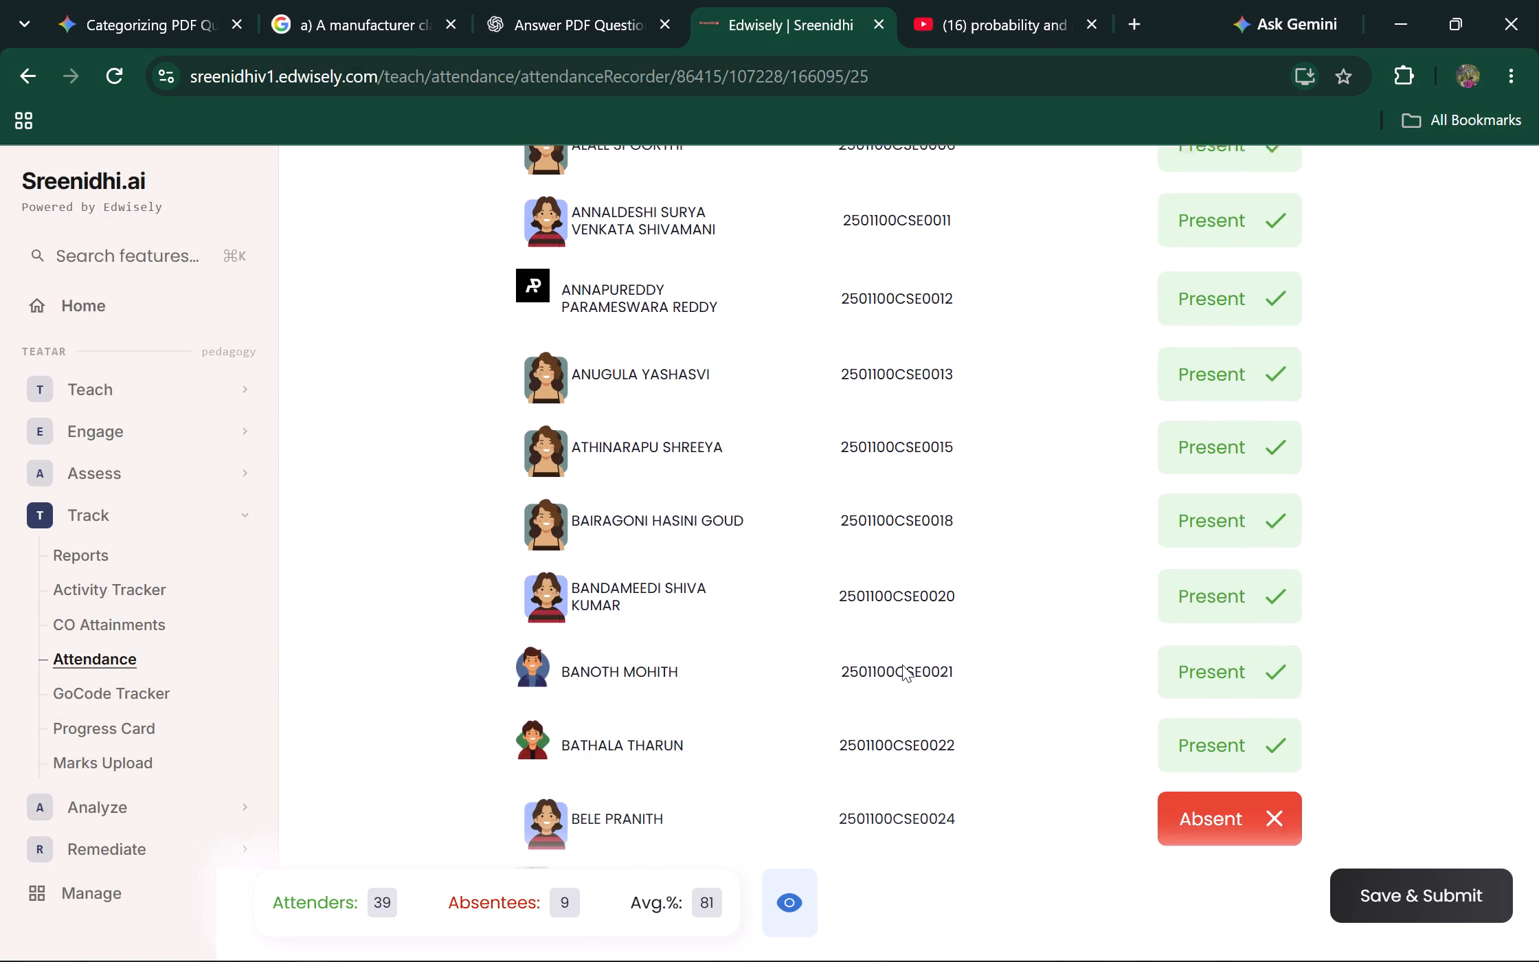
scroll(902, 664, down, 6)
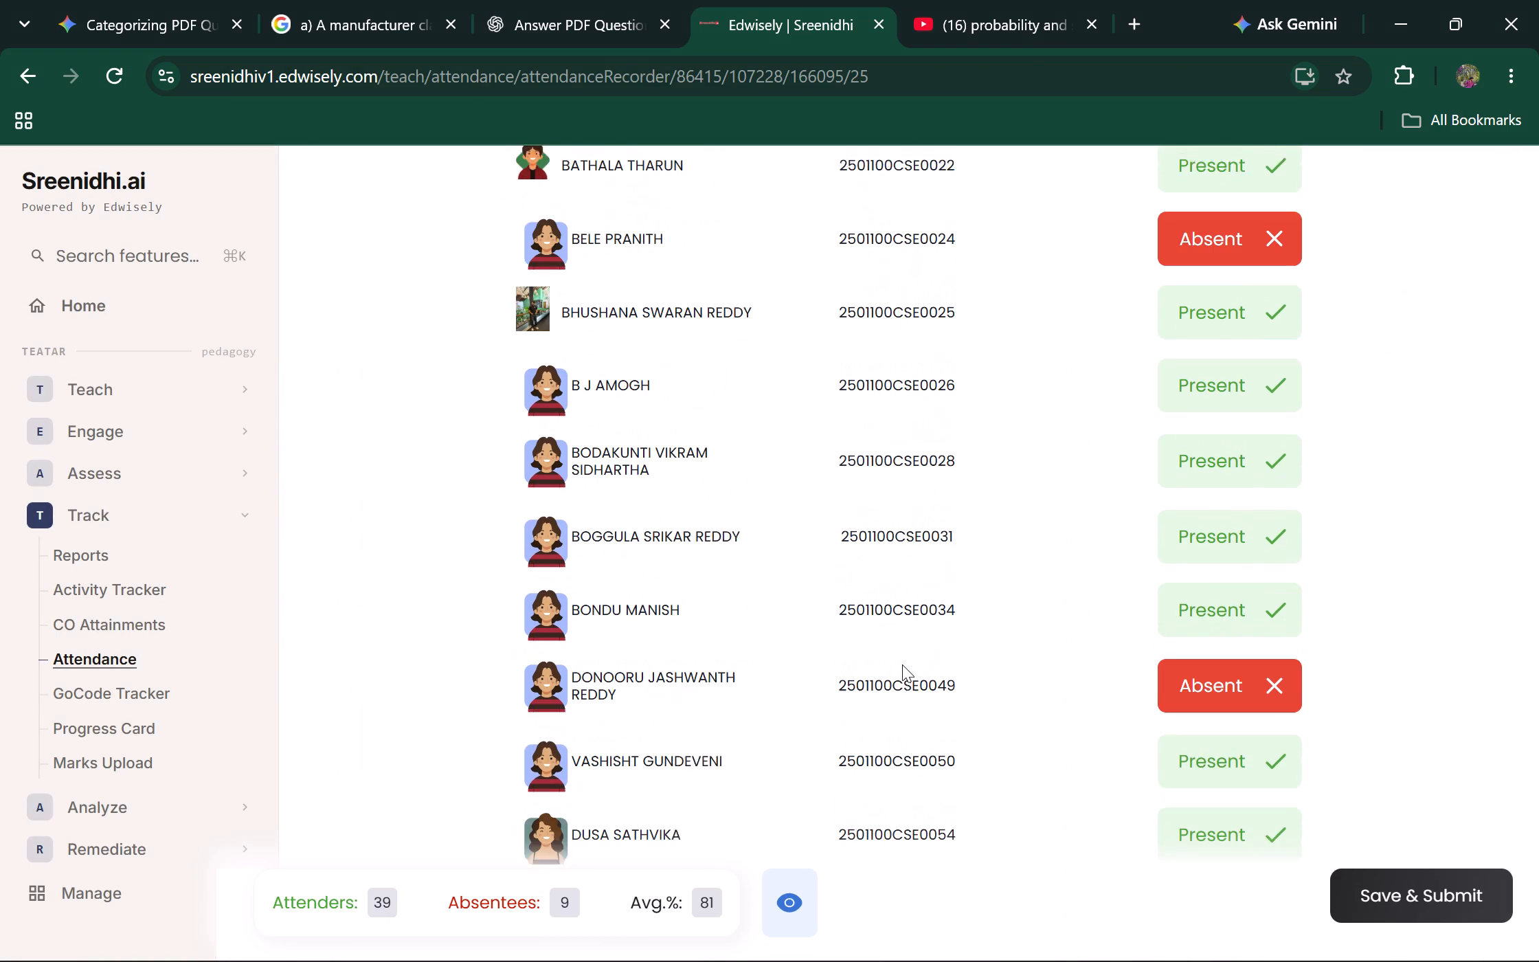
scroll(902, 664, down, 1)
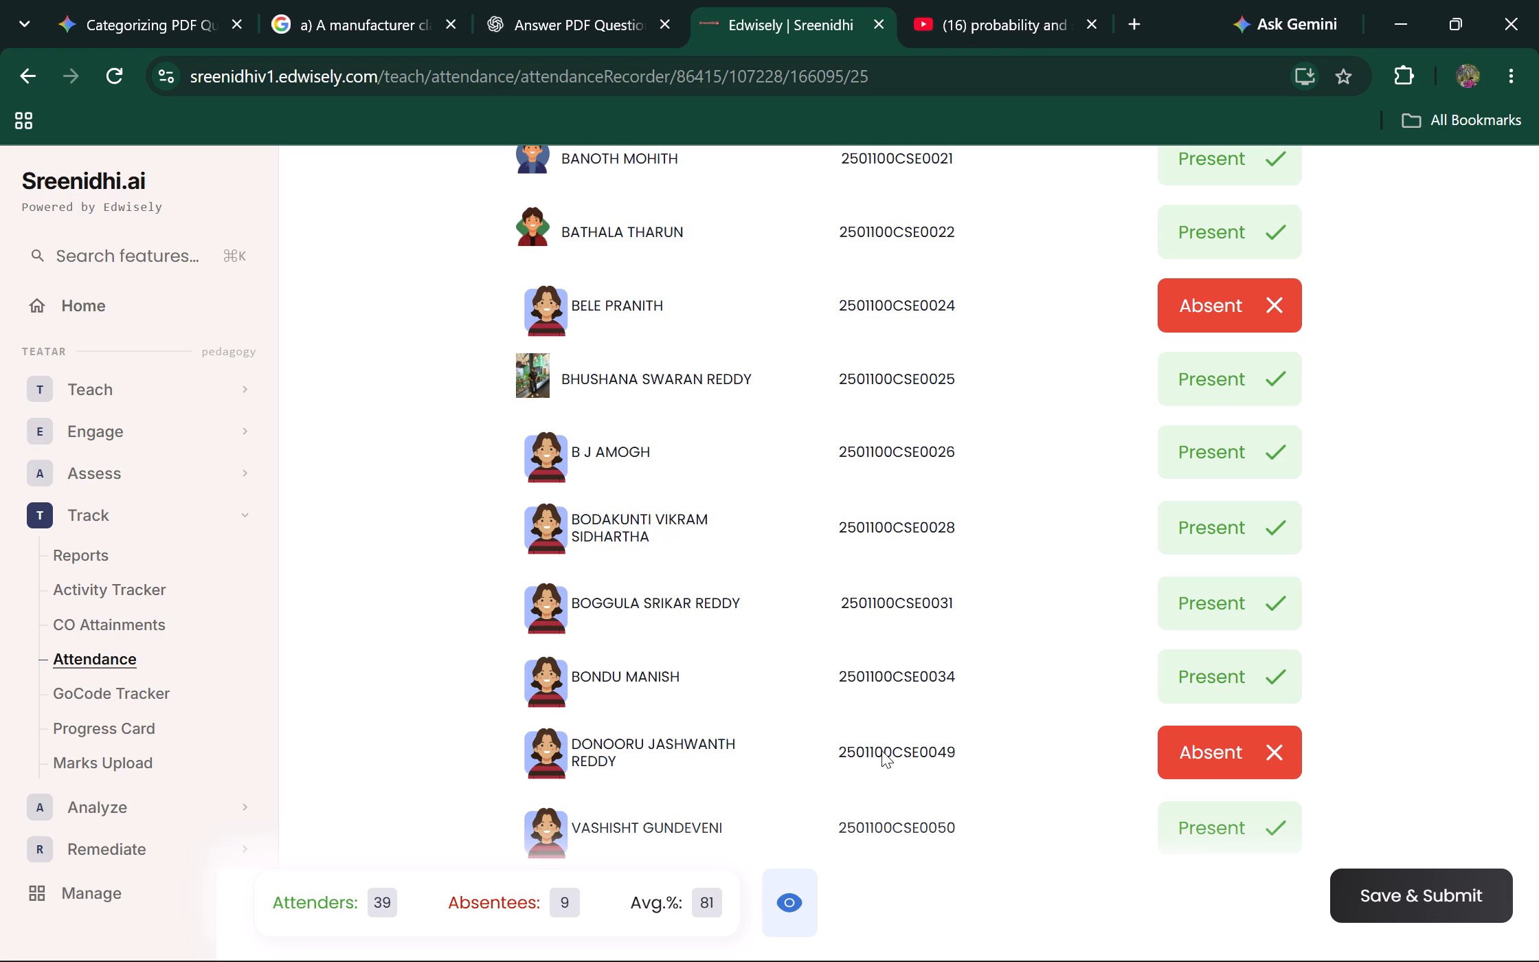
scroll(873, 759, down, 5)
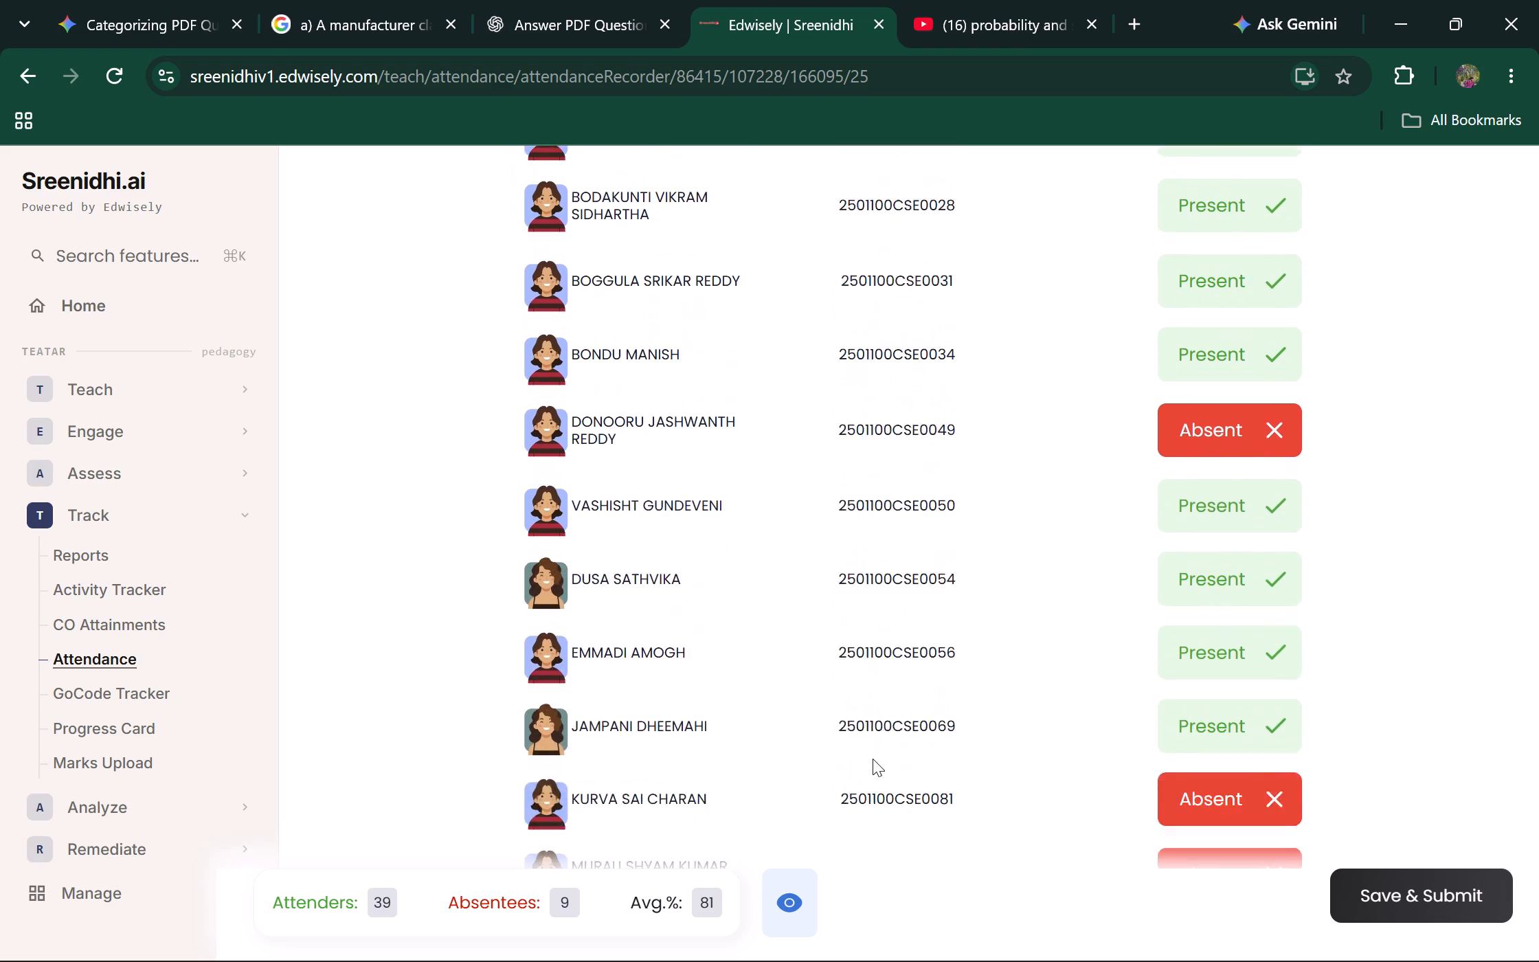
scroll(873, 759, down, 1)
scroll(873, 759, up, 12)
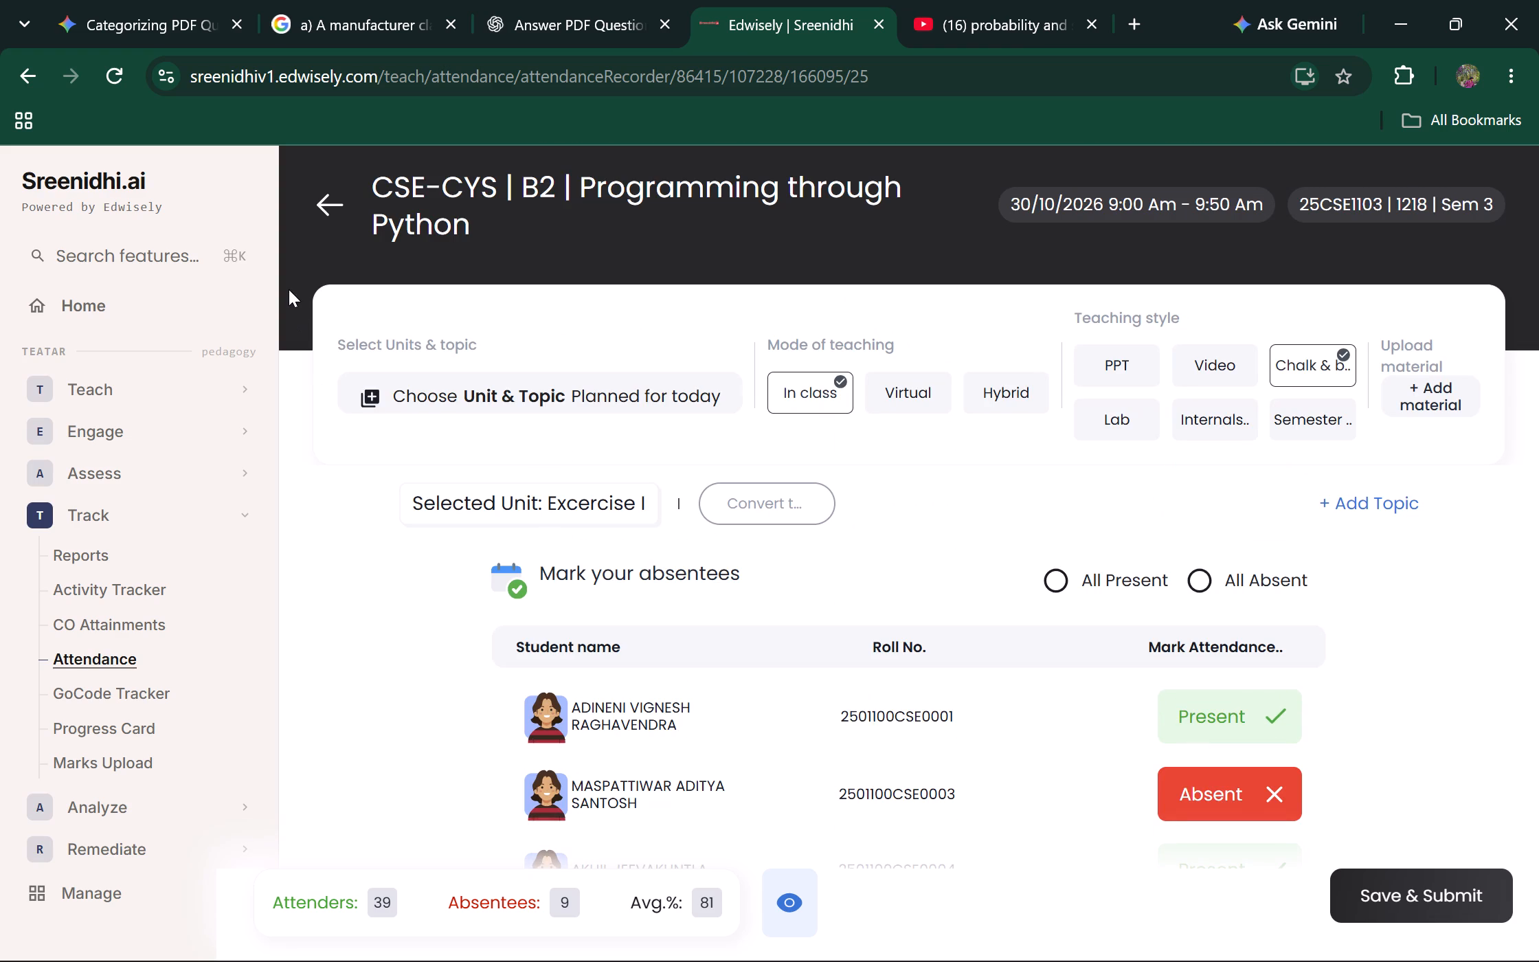
double_click(35, 72)
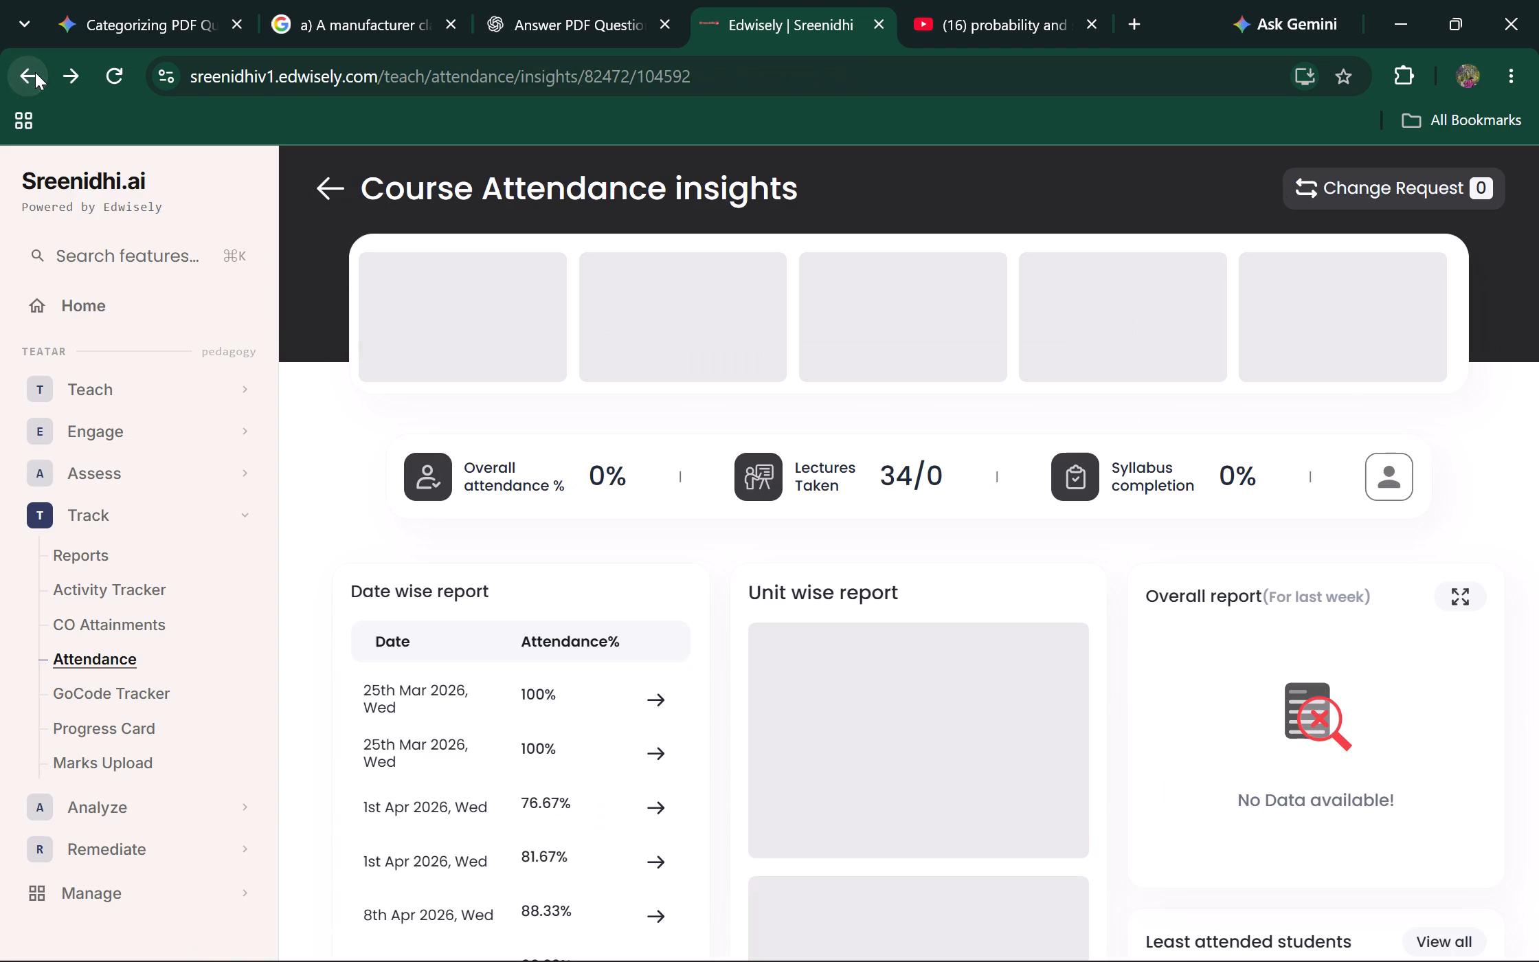
click(183, 654)
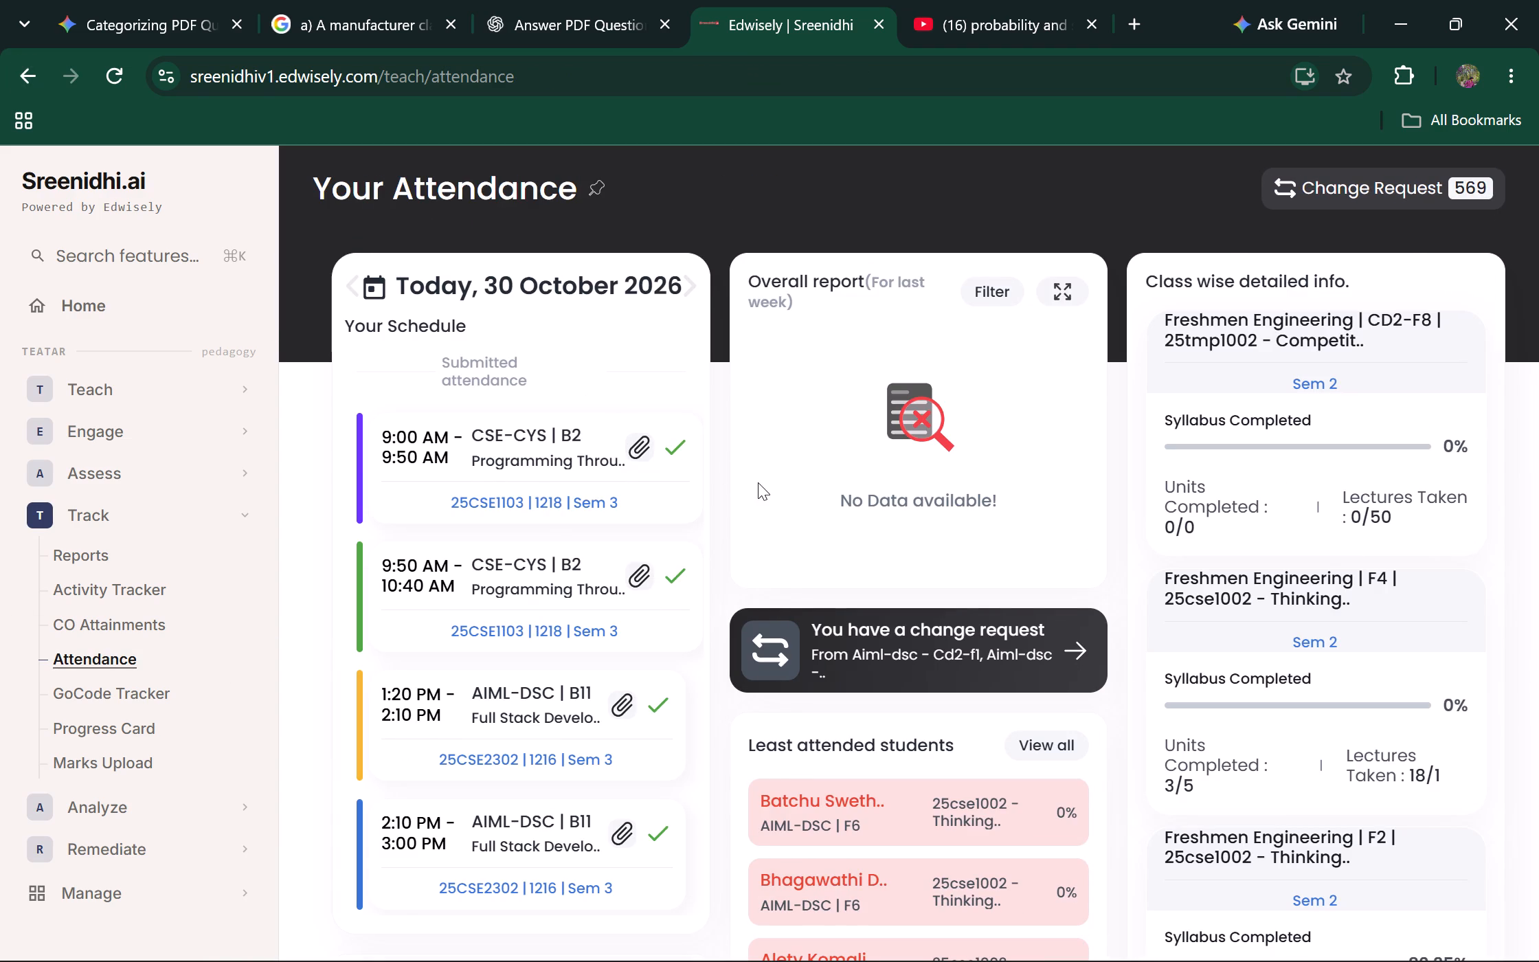
Open the change requests, examine the attendance regularization requests and their statuses, then return to the attendance overview.
click(1340, 190)
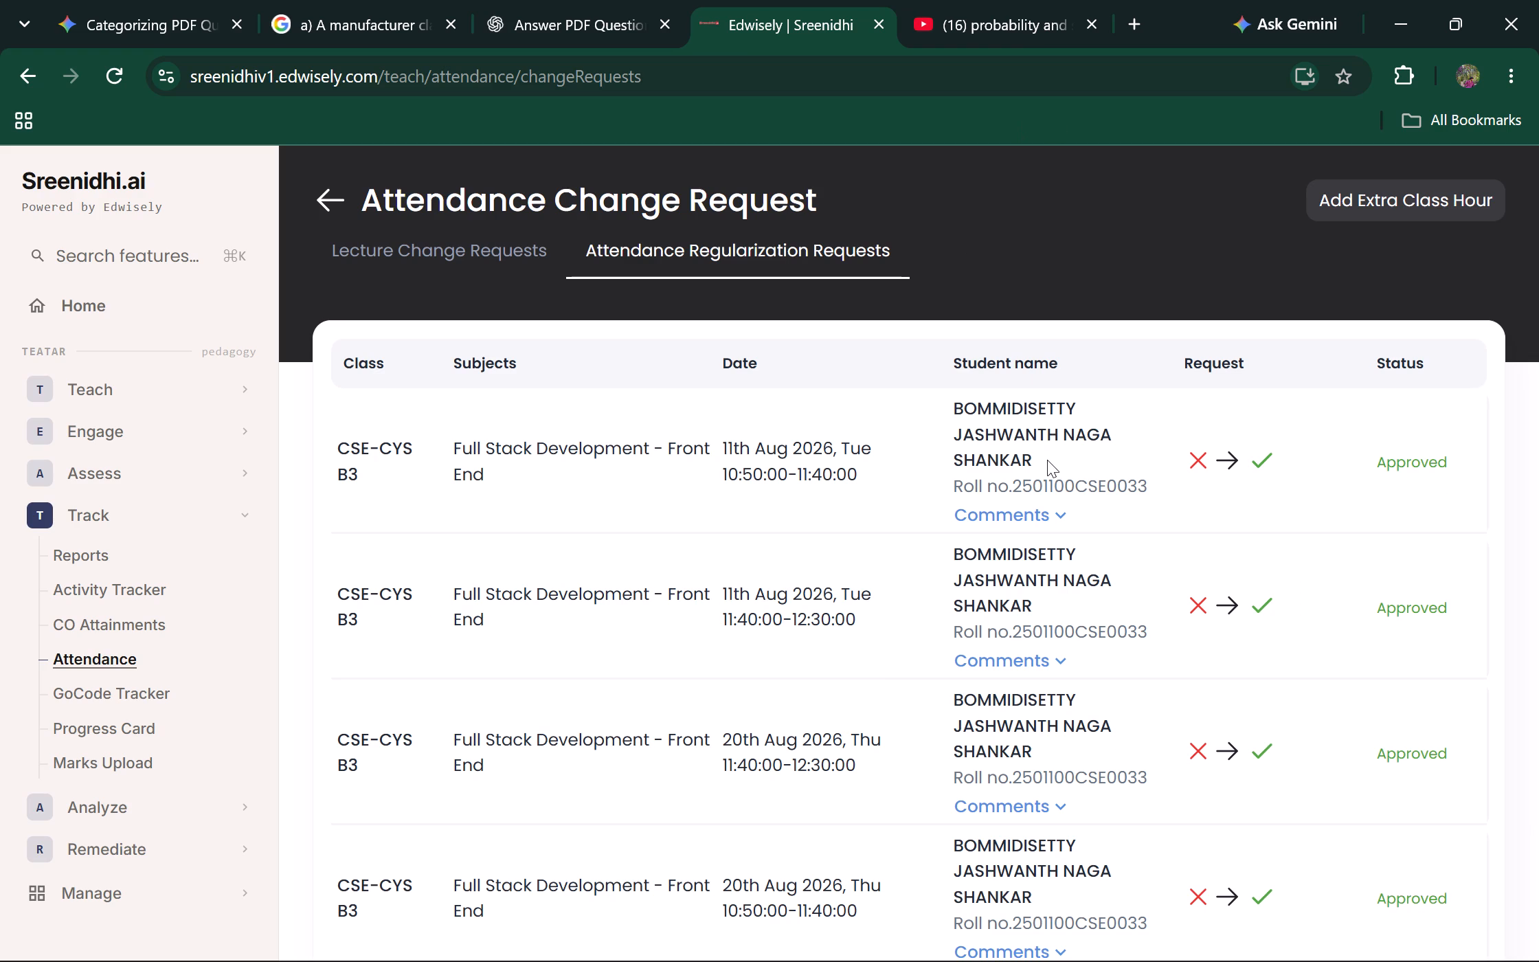
scroll(1047, 460, down, 1)
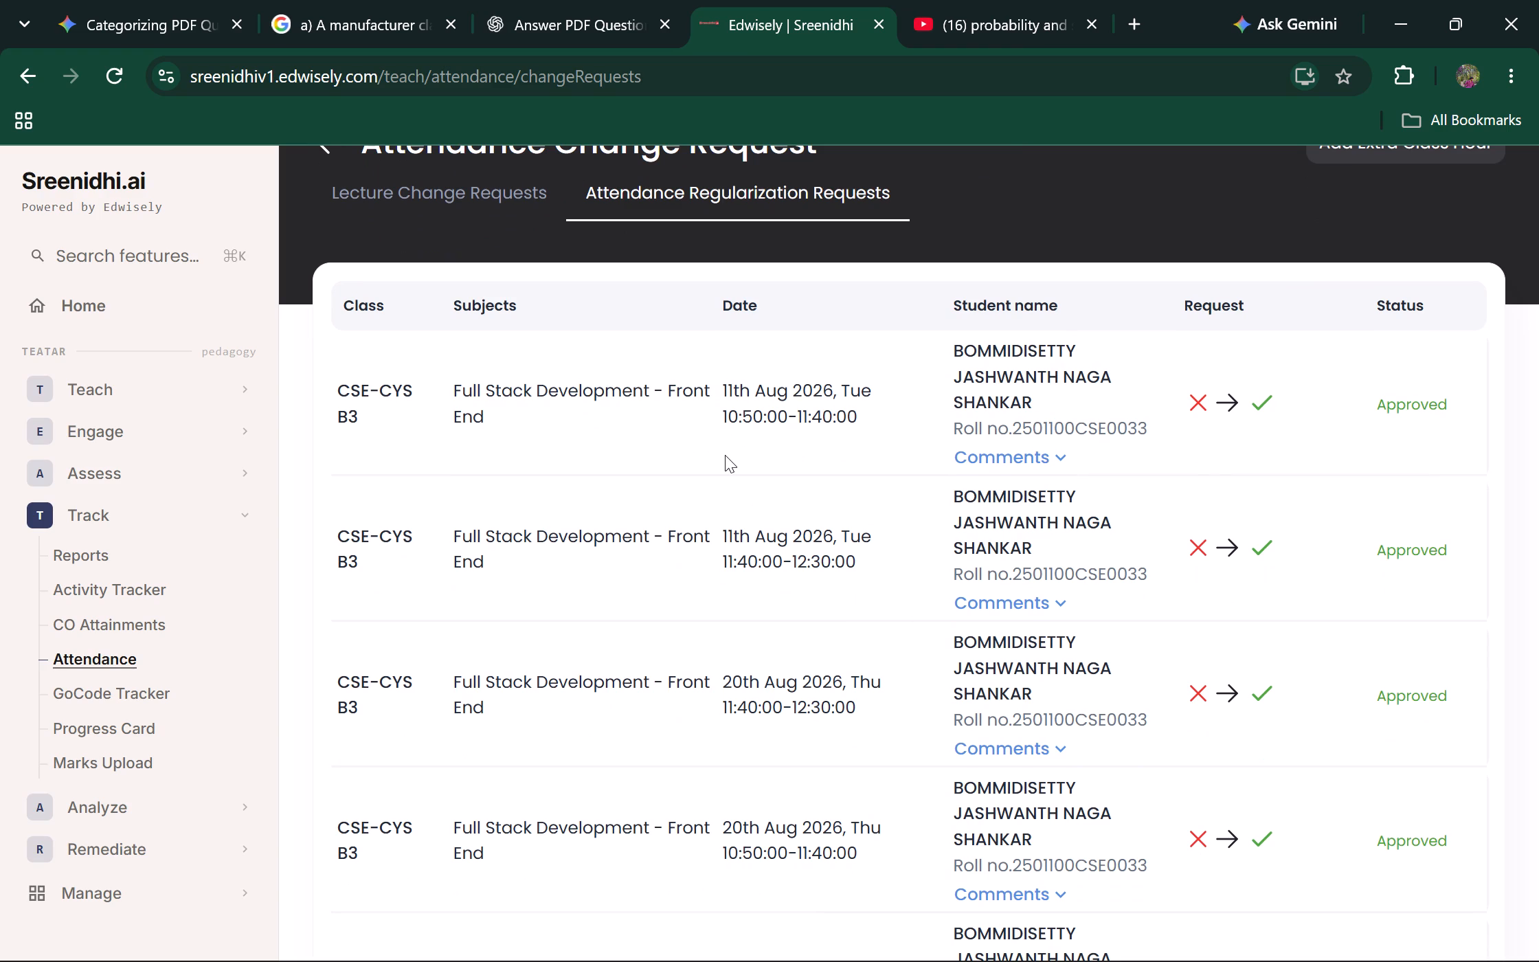
scroll(725, 455, down, 4)
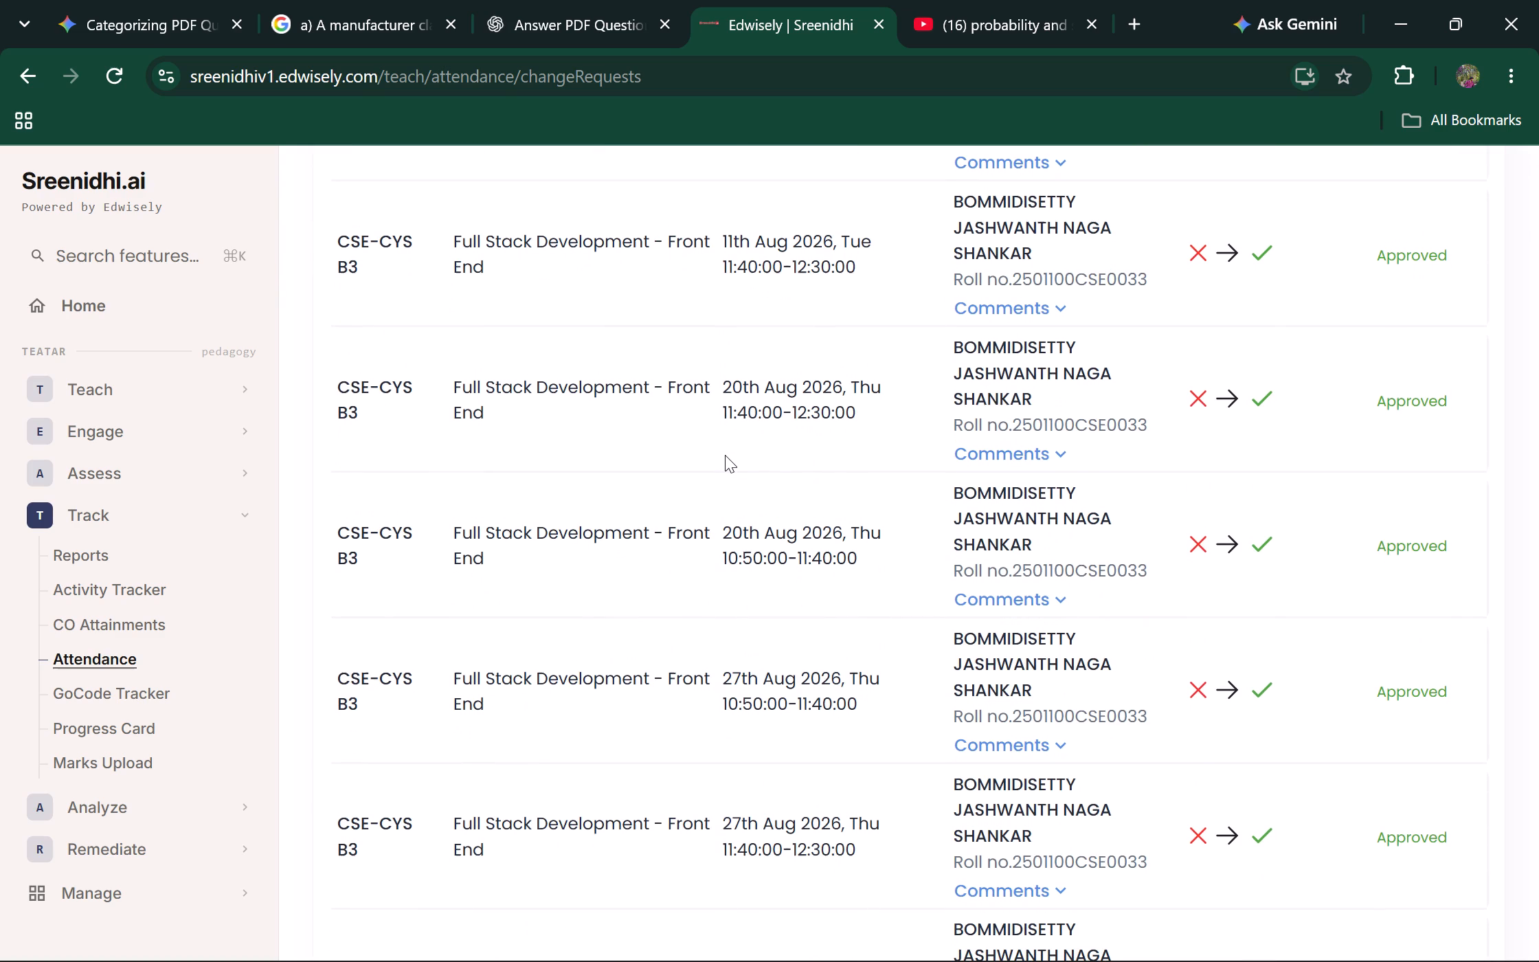
scroll(725, 455, right, 1)
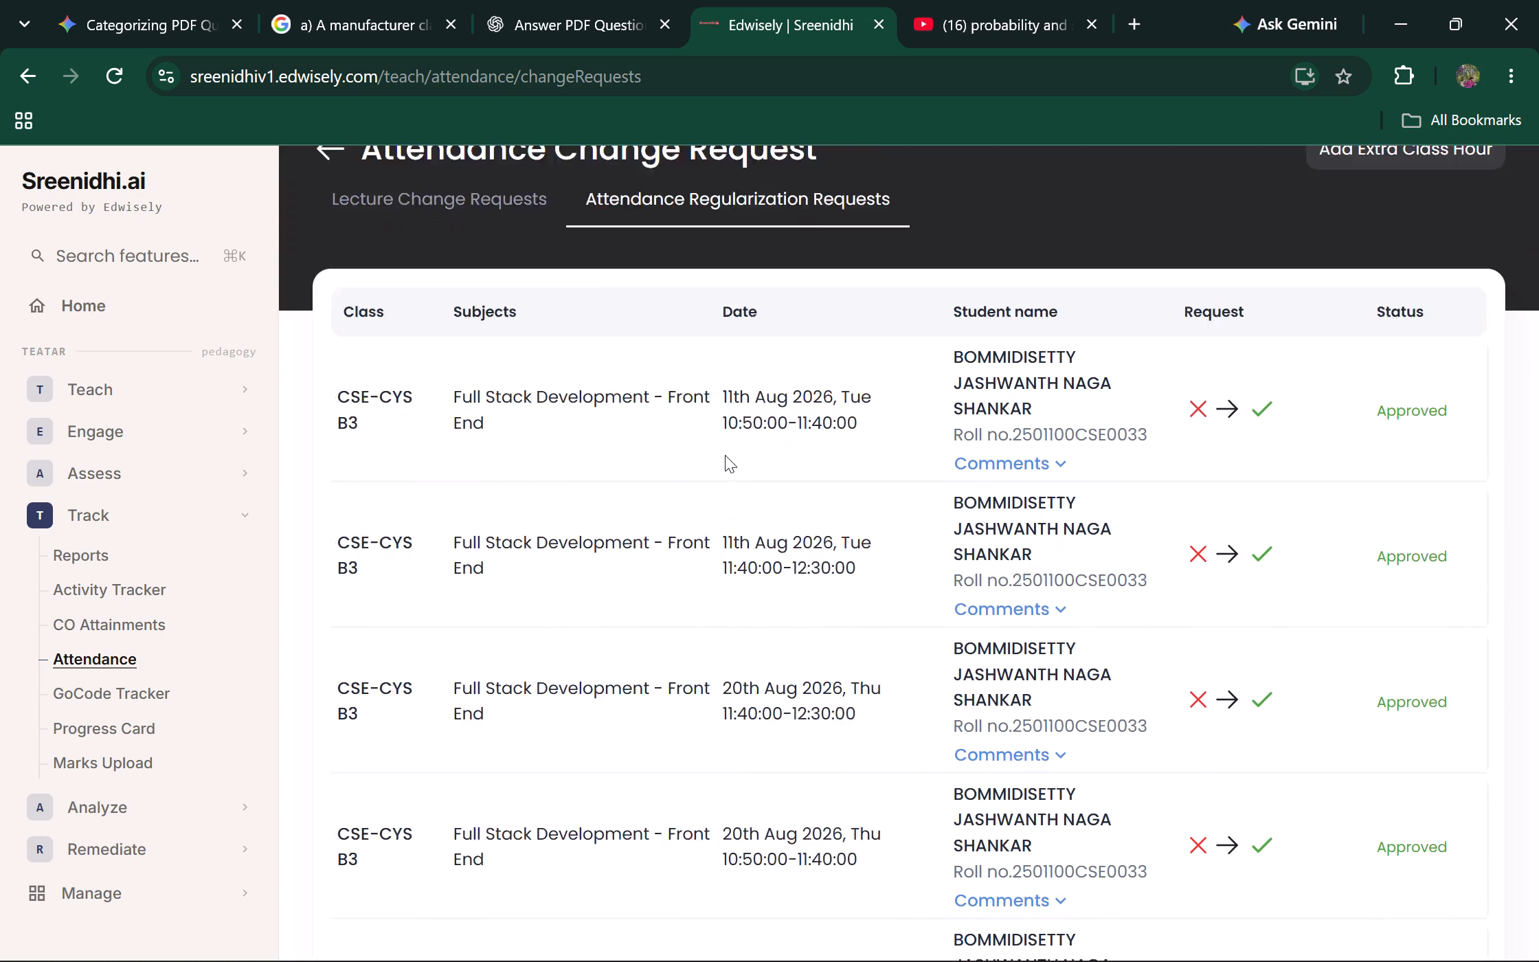
scroll(725, 455, right, 1)
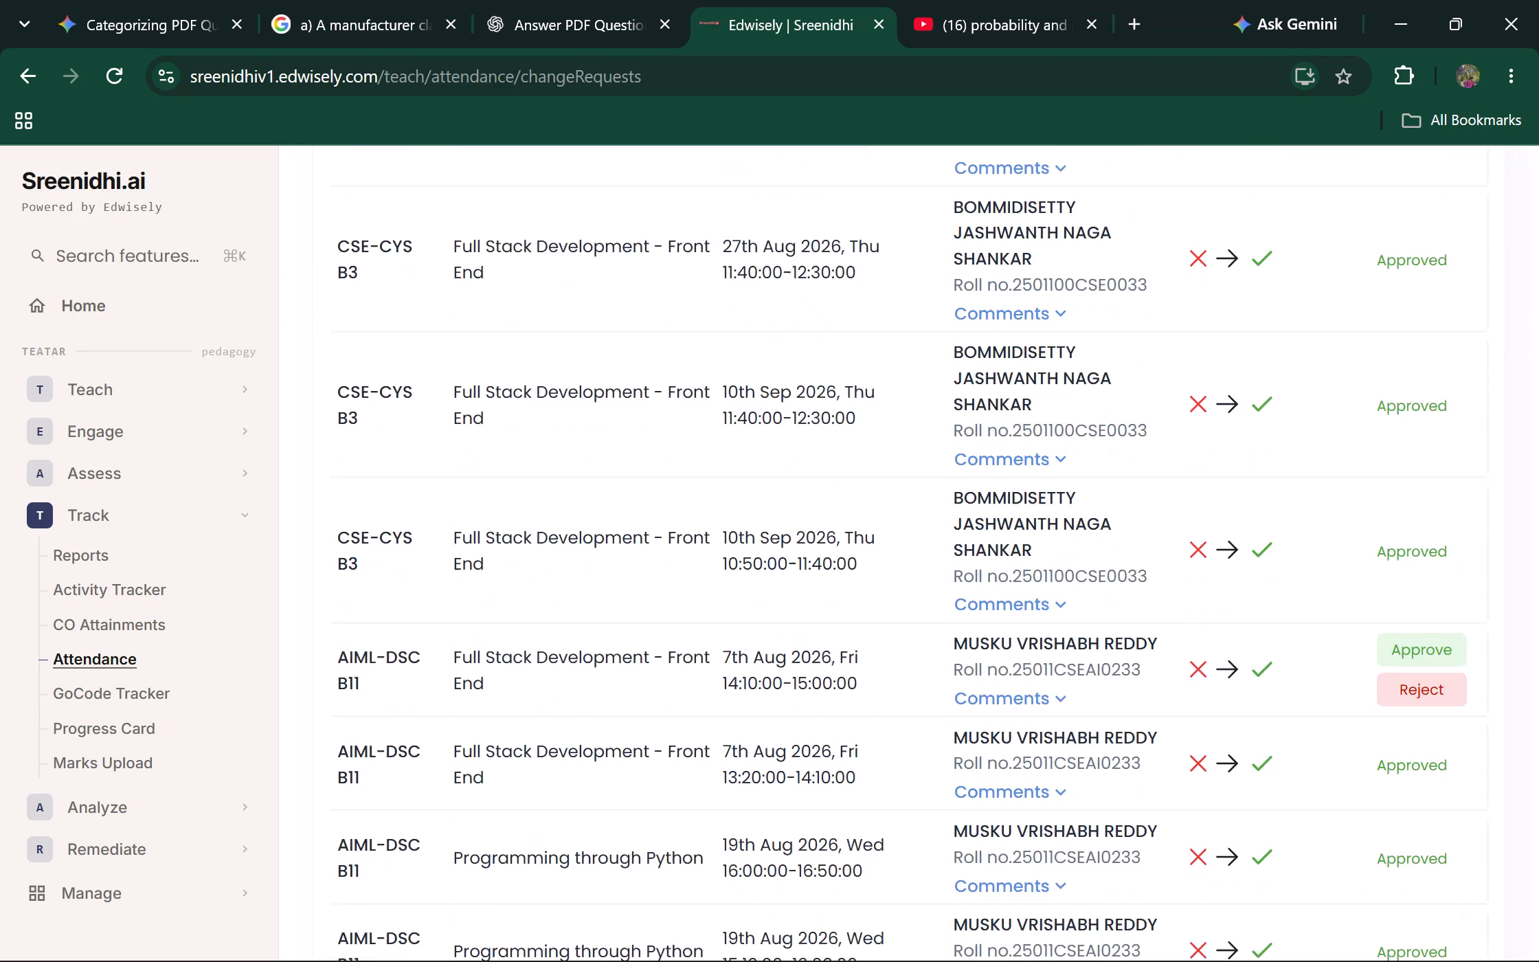
scroll(725, 455, right, 1)
scroll(725, 455, down, 6)
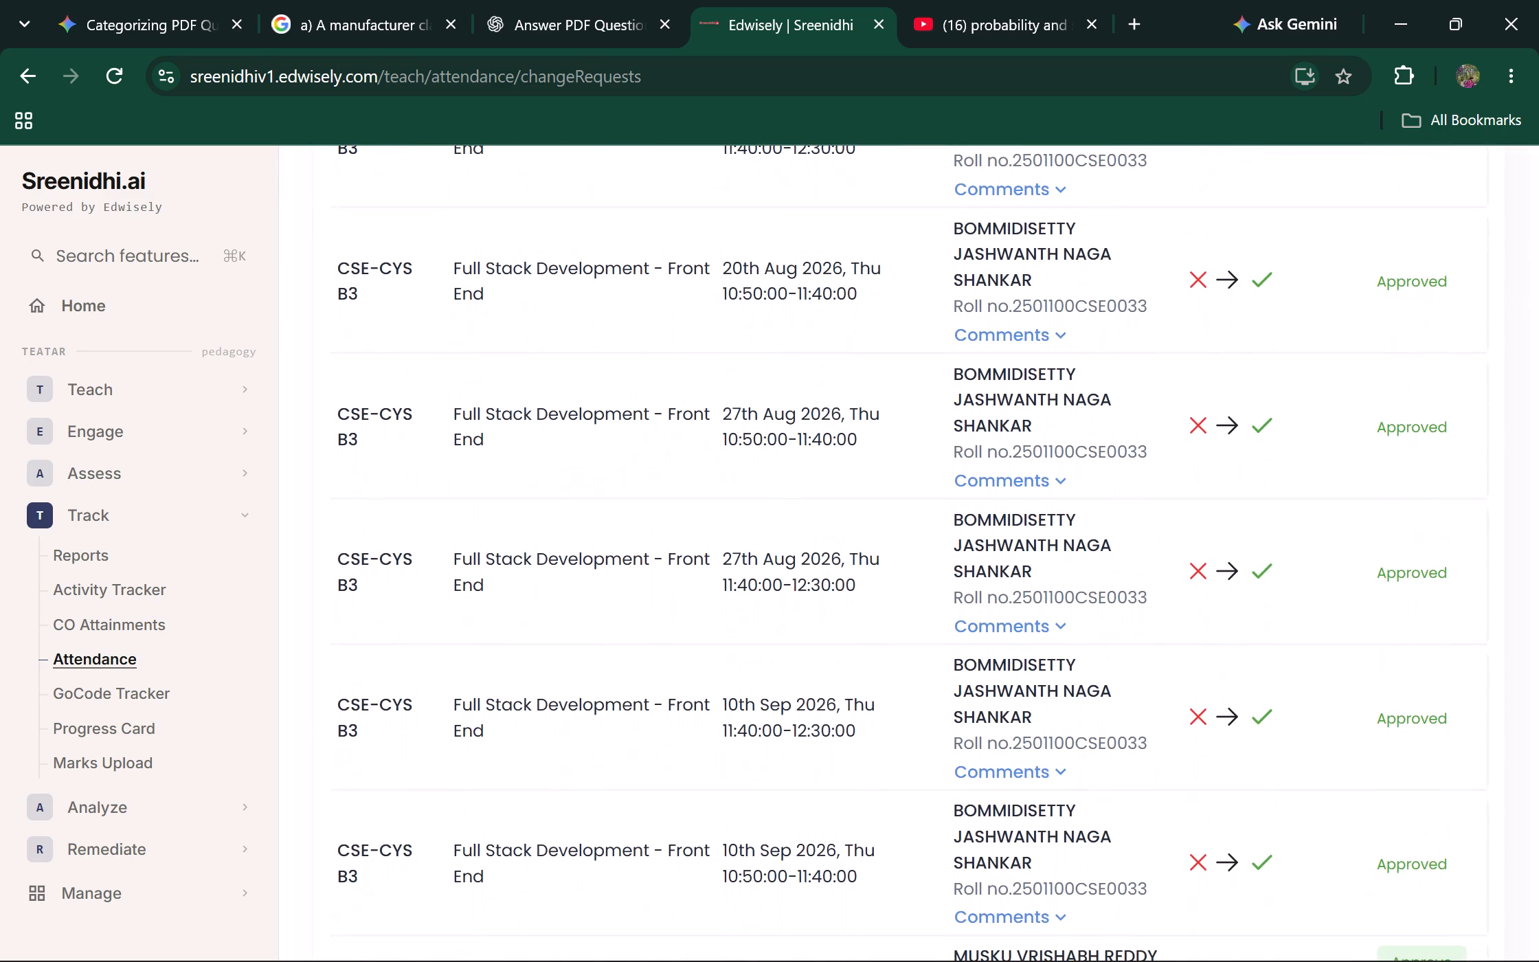
scroll(725, 455, down, 4)
scroll(725, 455, up, 1)
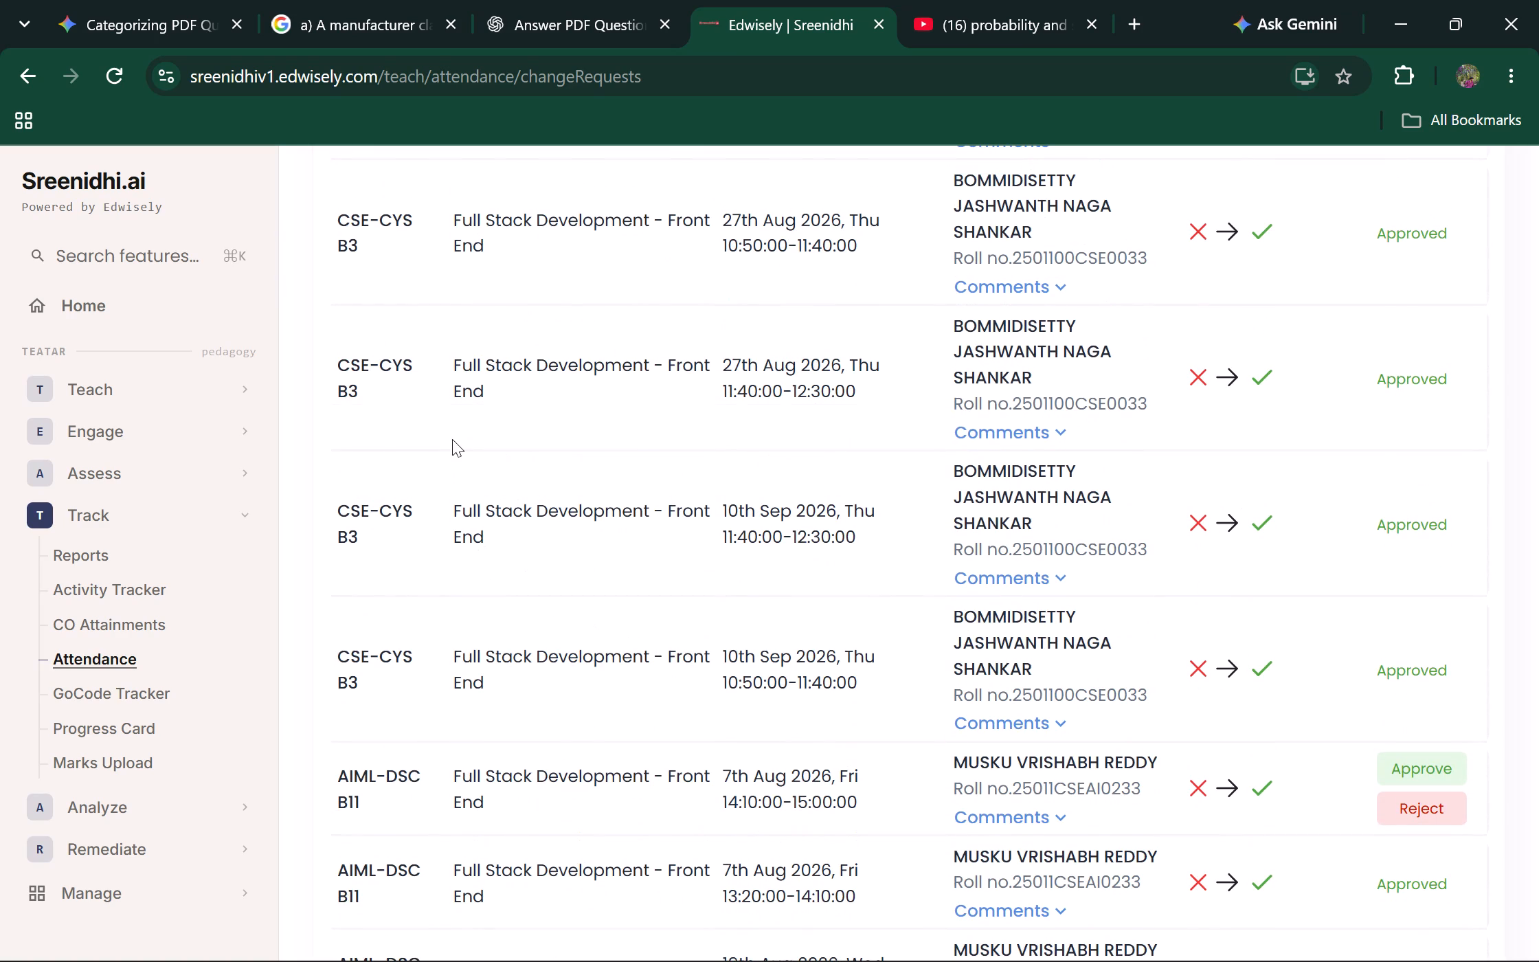
scroll(410, 436, up, 10)
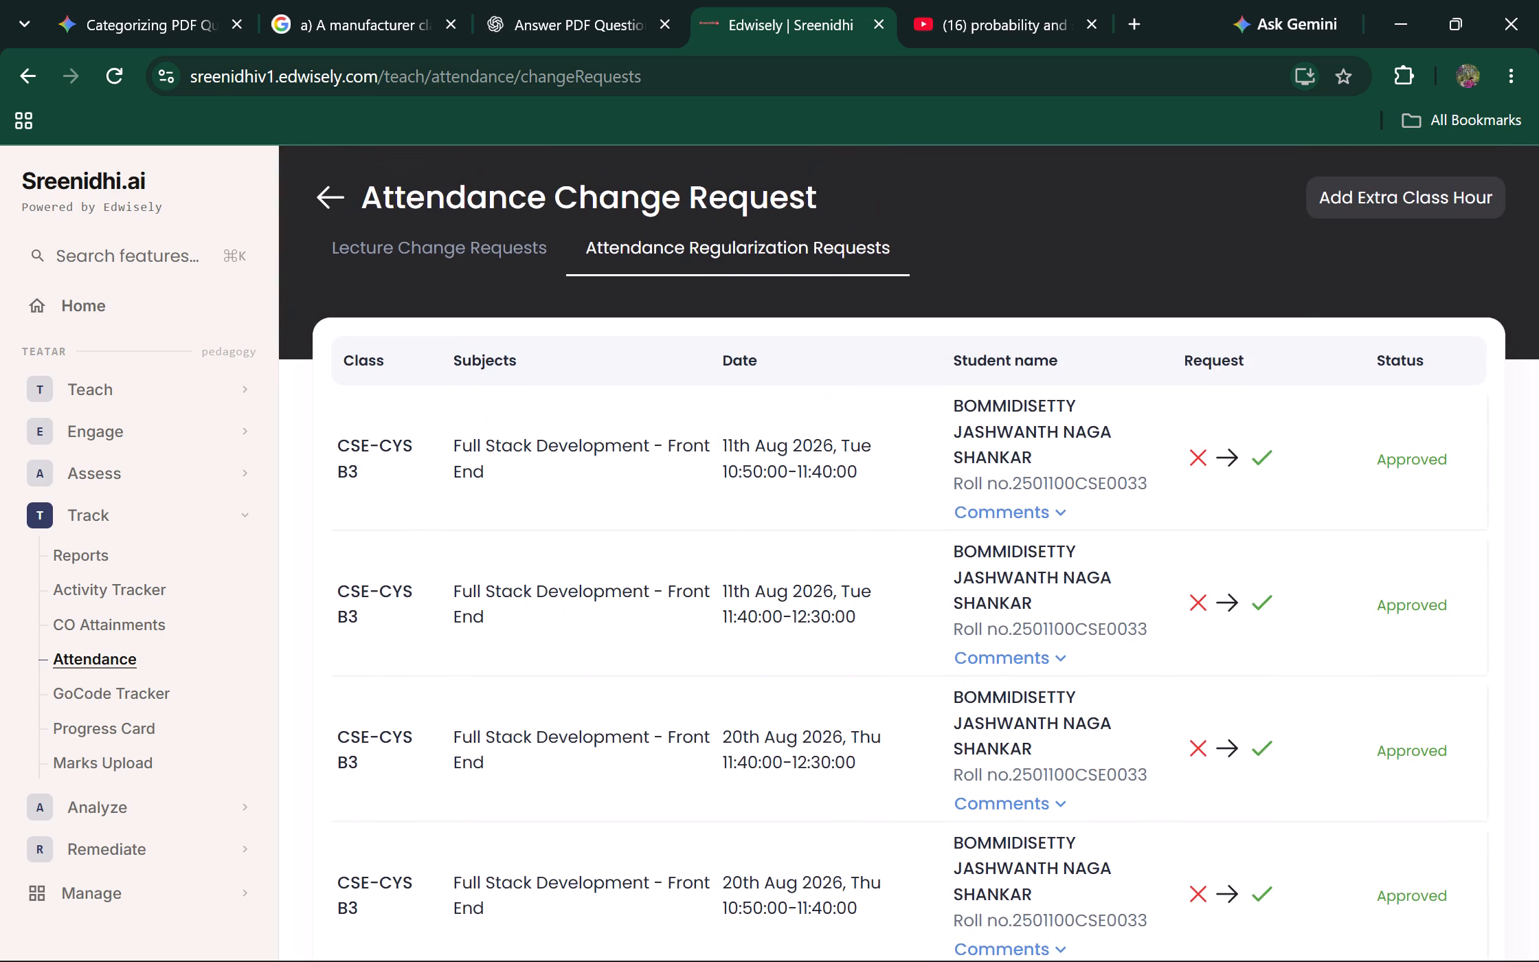
click(141, 662)
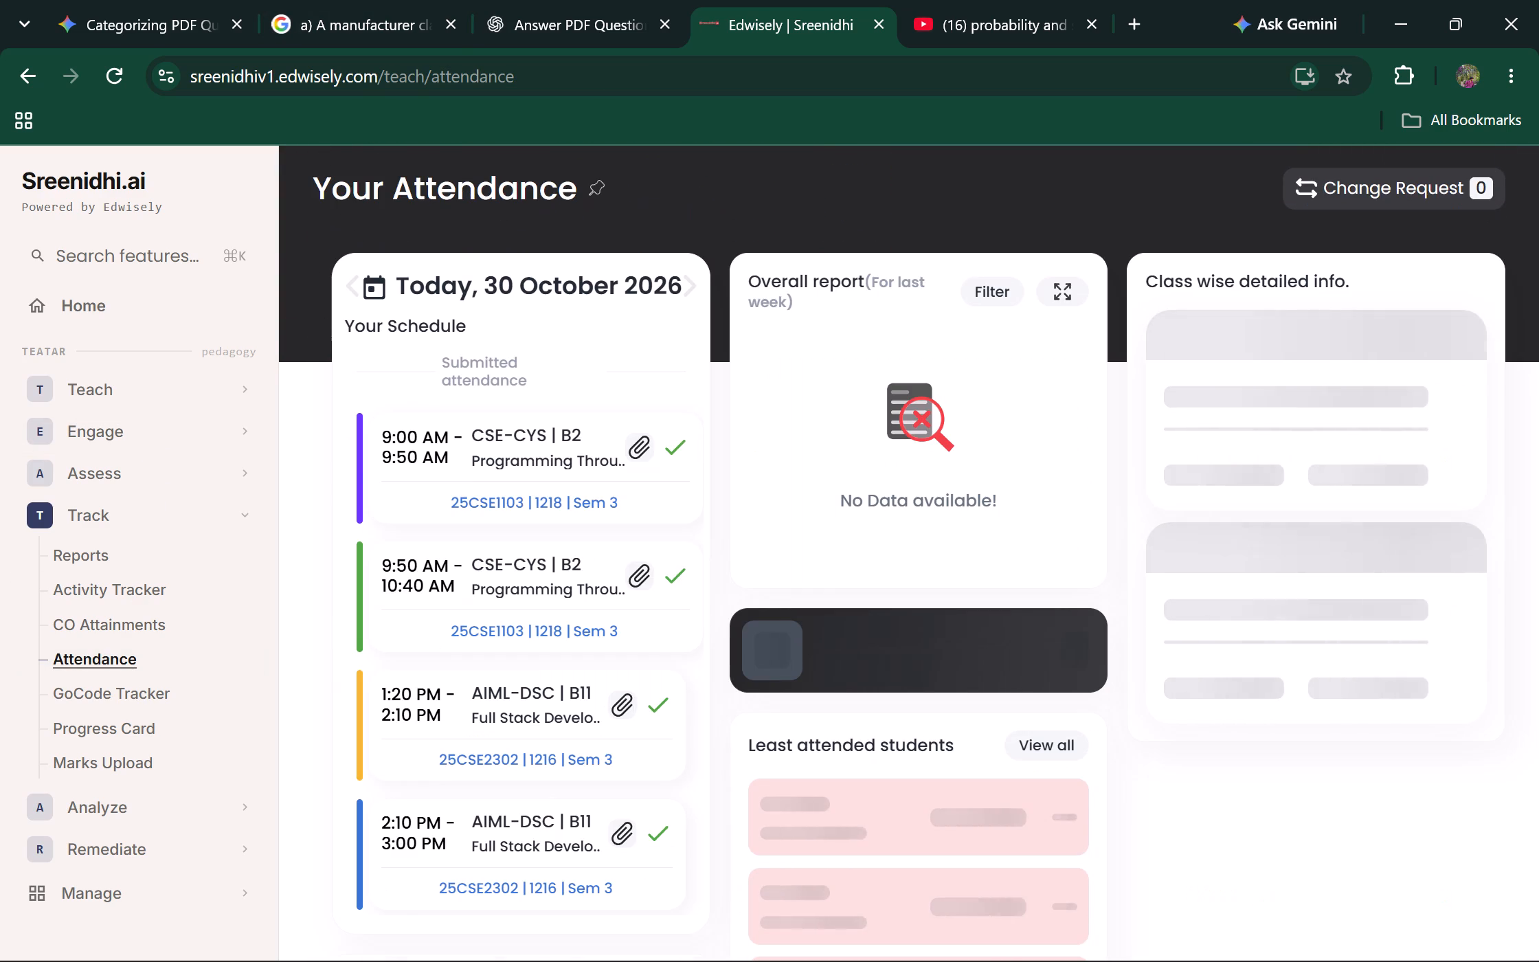
Switch the schedule to 1 October 2026 and open the 10:50–11:40 AM CSE-CYS B3 Full Stack Development attendance in the recorder.
click(522, 295)
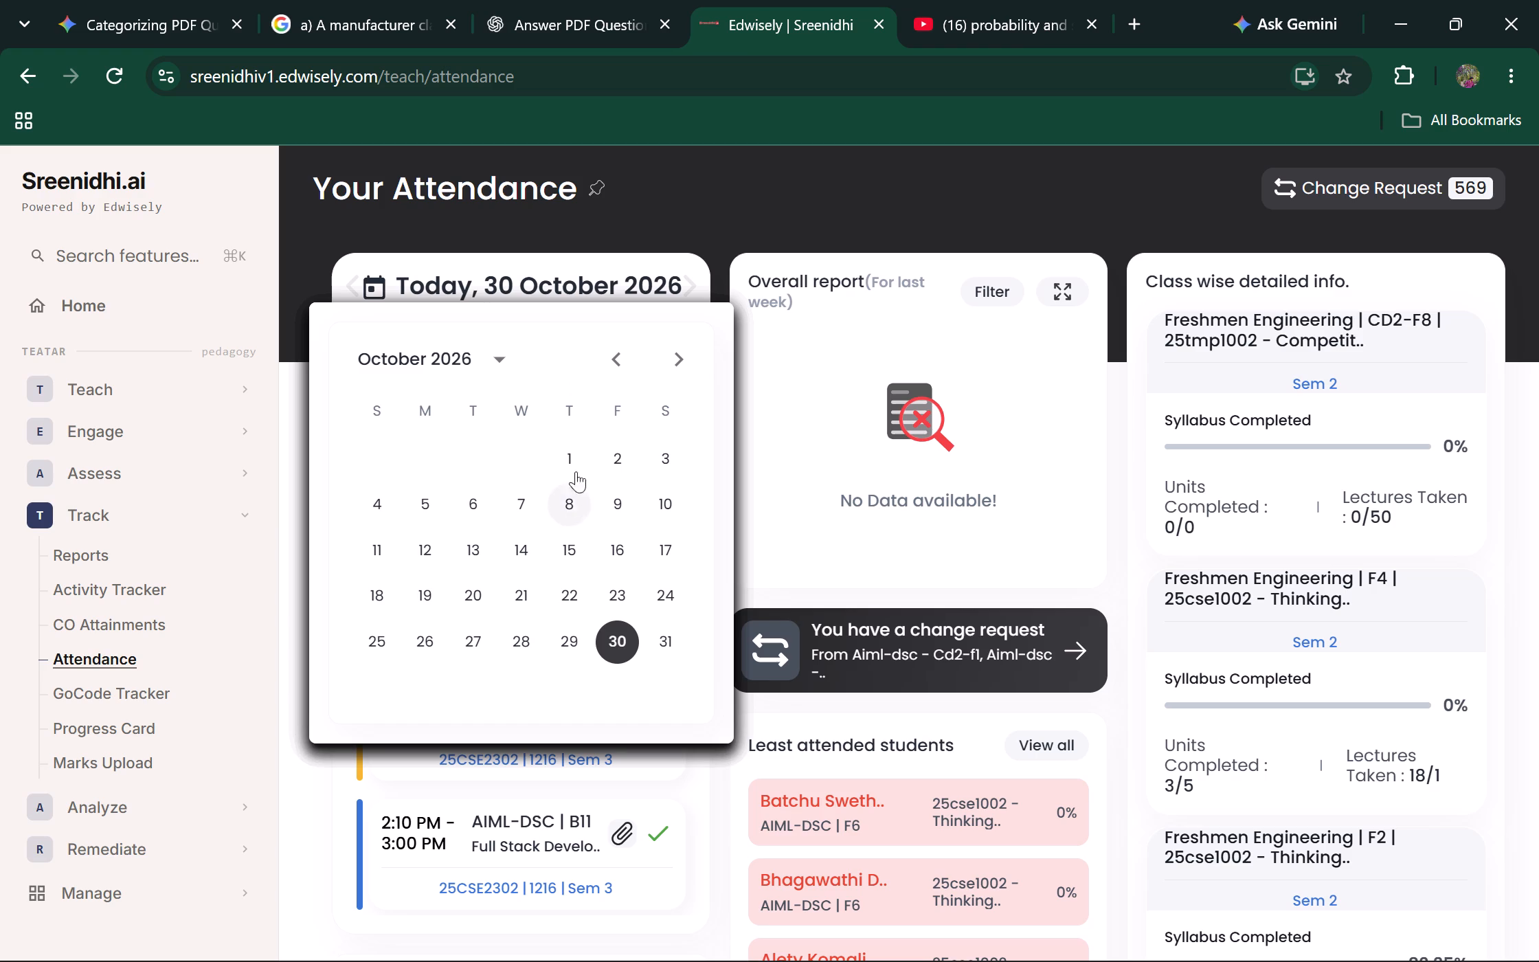
click(575, 454)
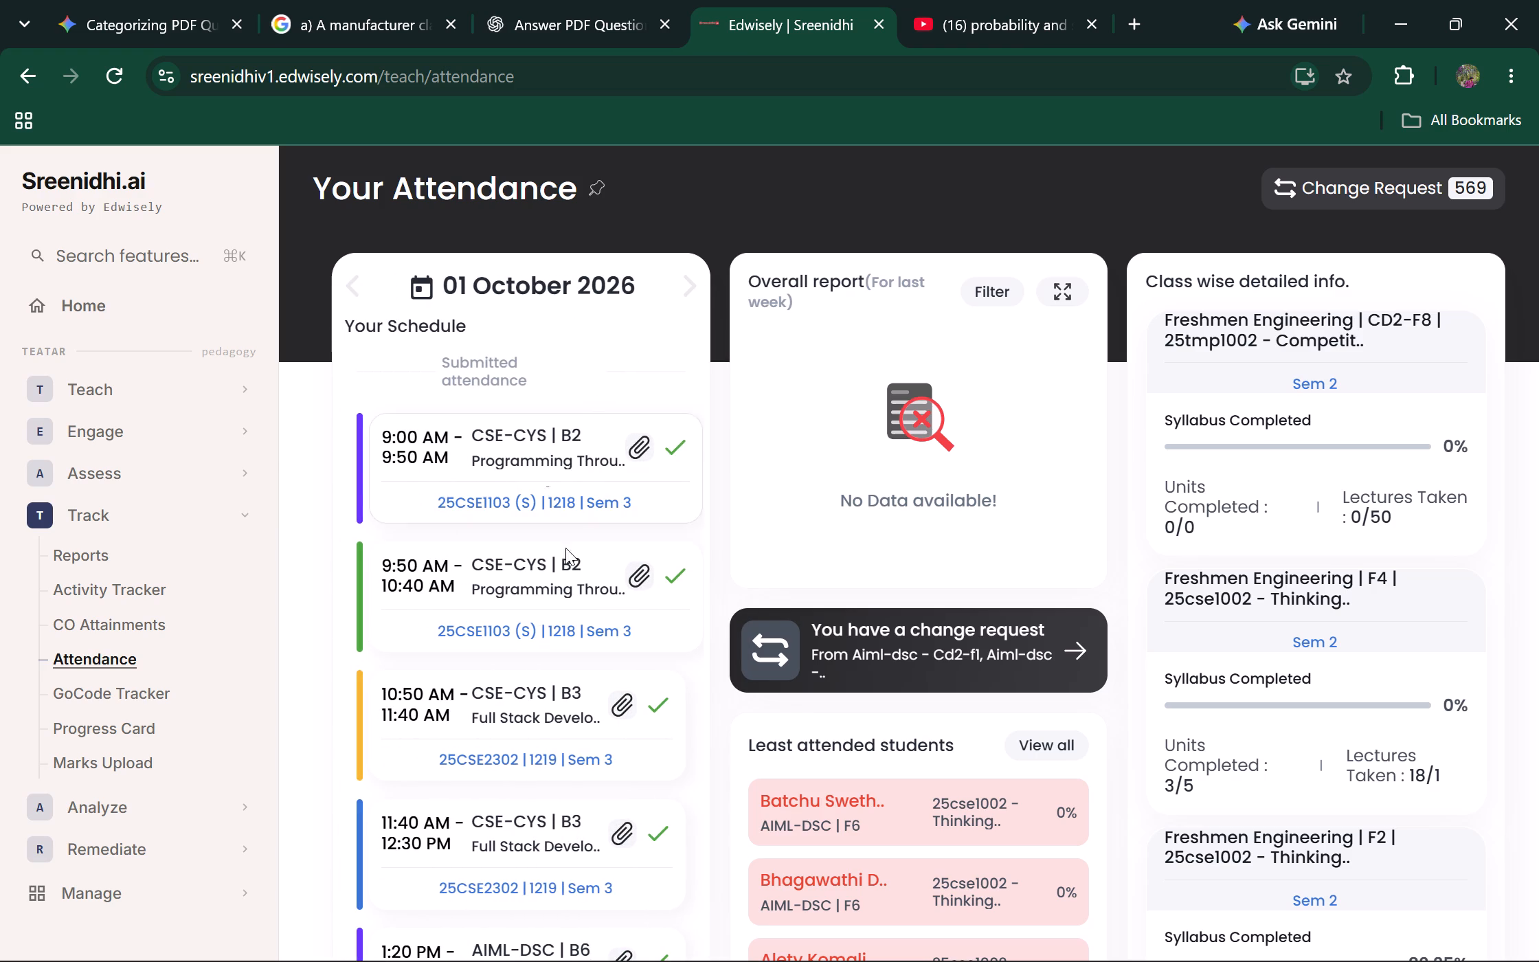
click(556, 711)
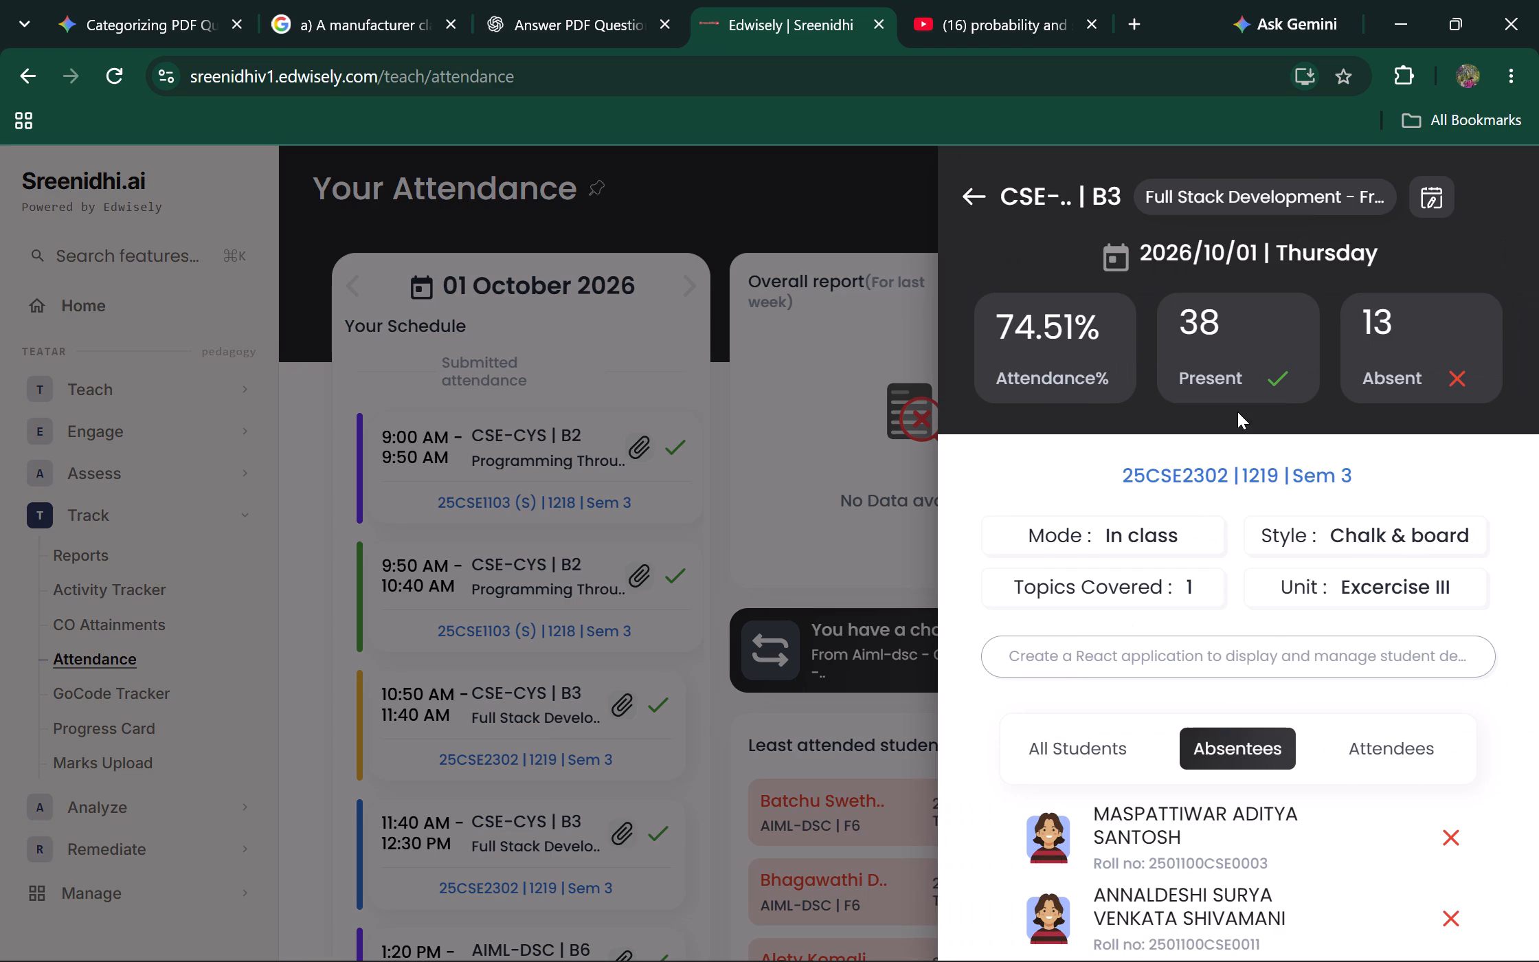
scroll(1237, 412, down, 3)
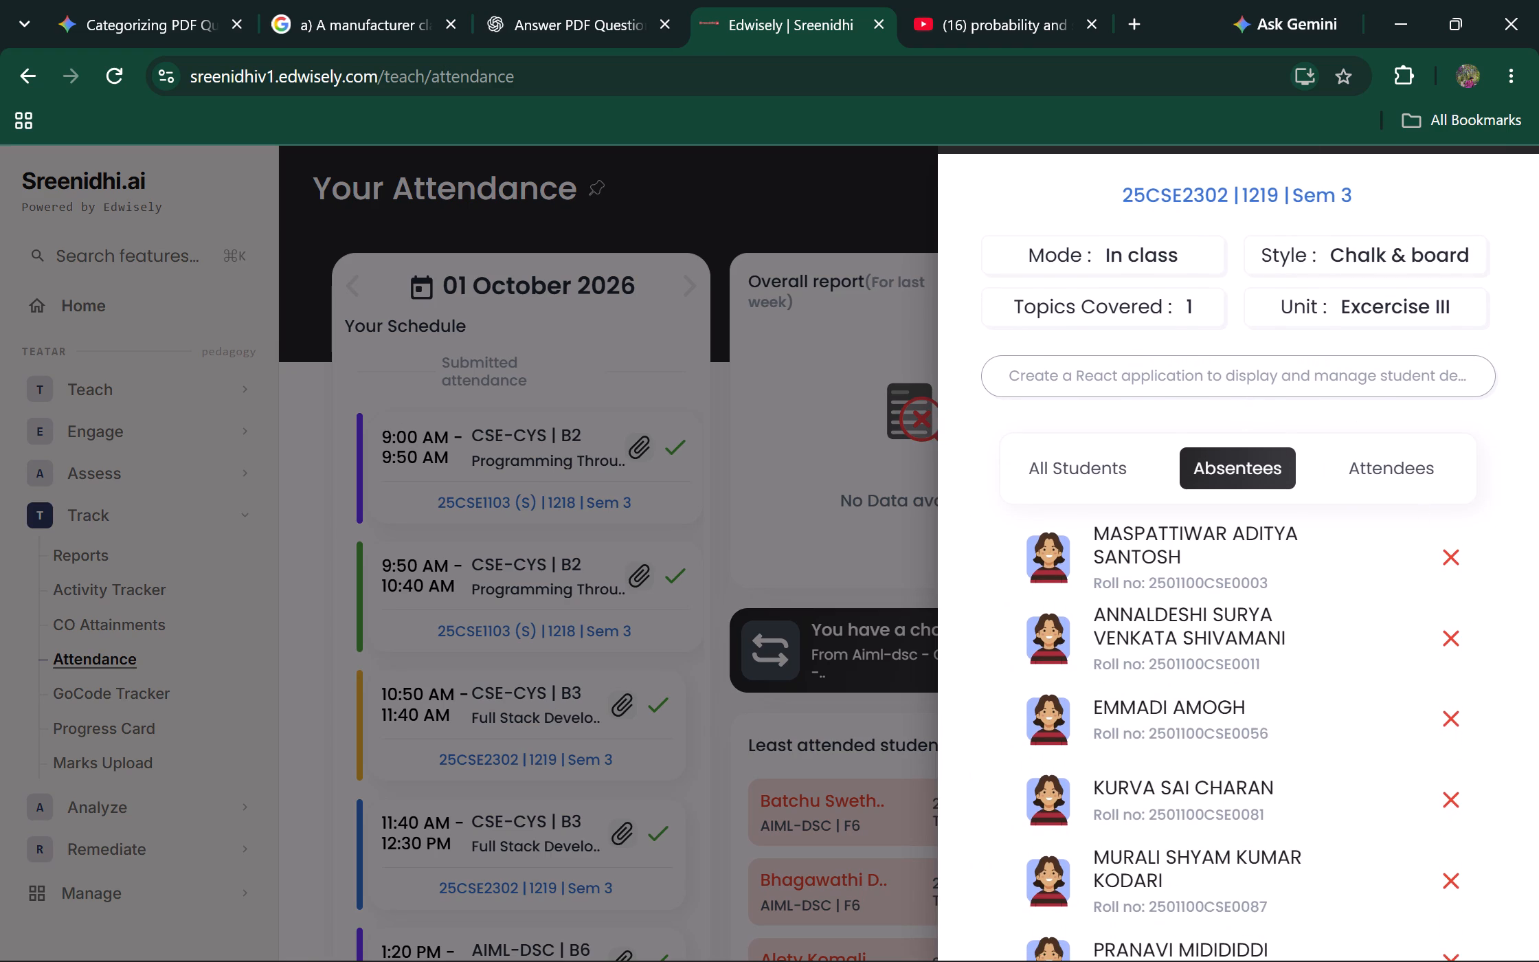
scroll(1373, 300, up, 3)
click(1428, 189)
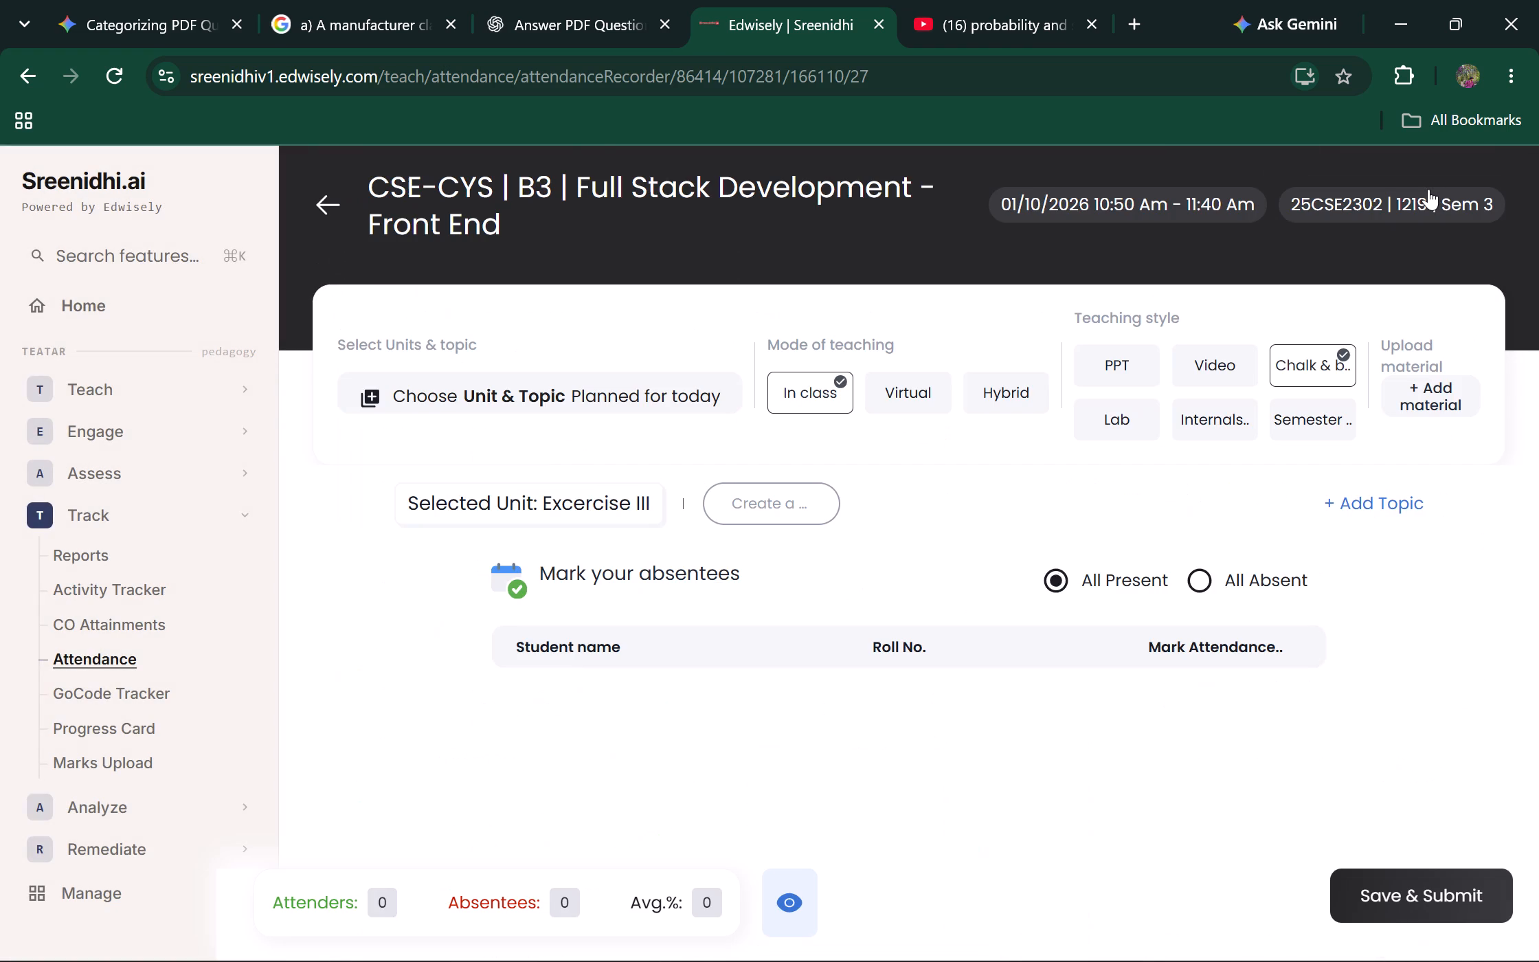
Mark the student with roll number ending in 0033 absent for the 1 October 10:50–11:40 AM CSE-CYS B3 class and submit the attendance.
scroll(1083, 439, down, 3)
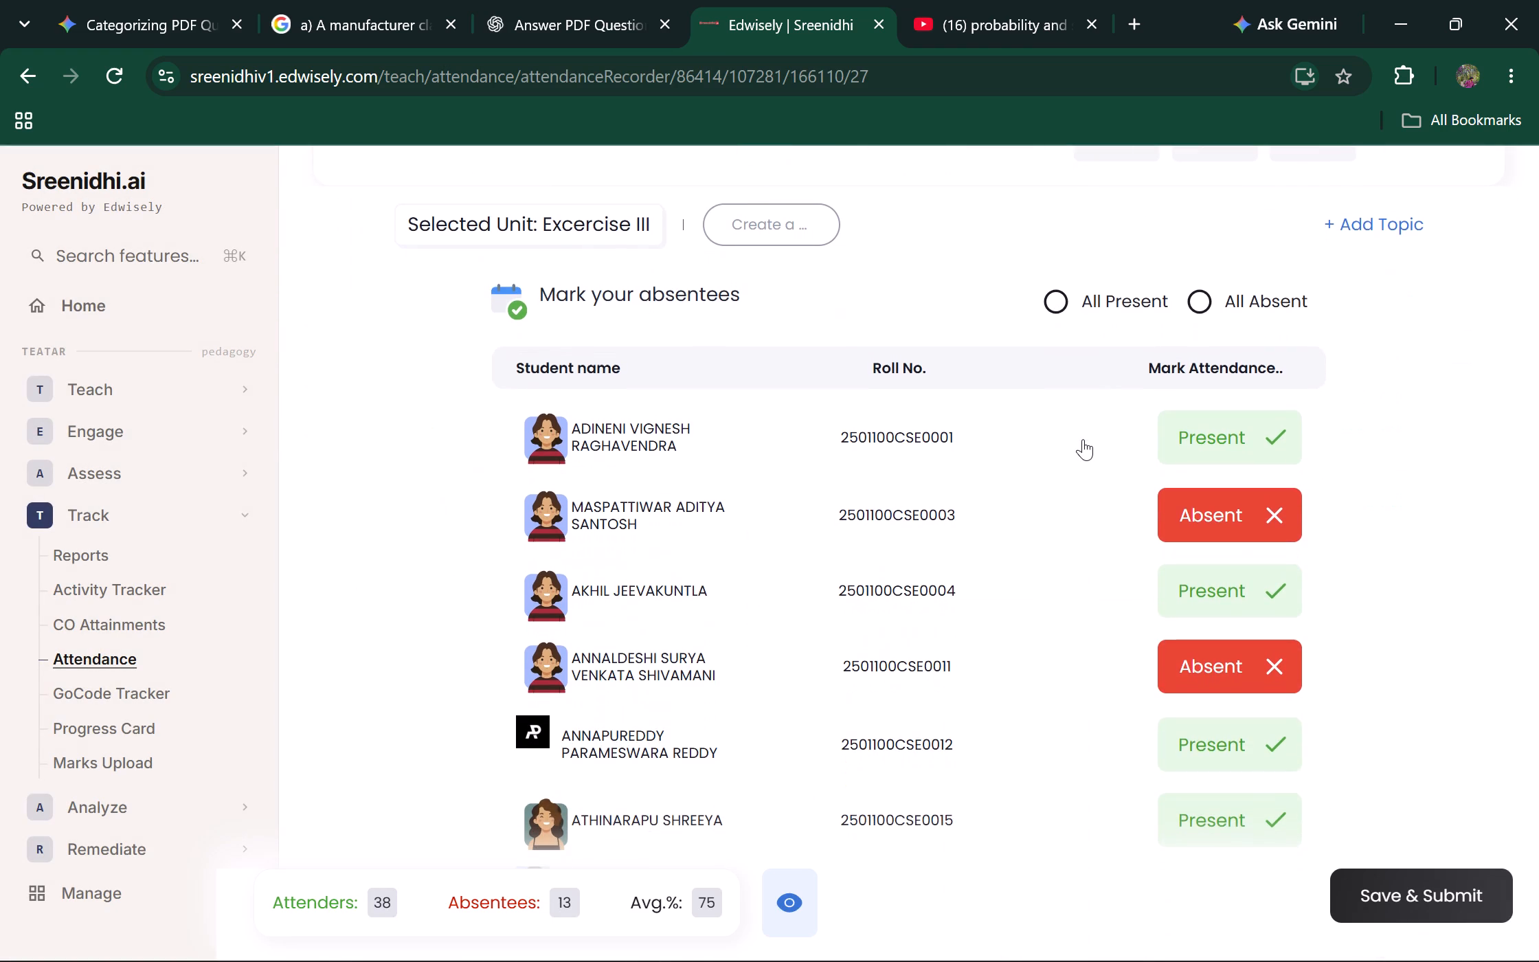
scroll(1013, 617, down, 5)
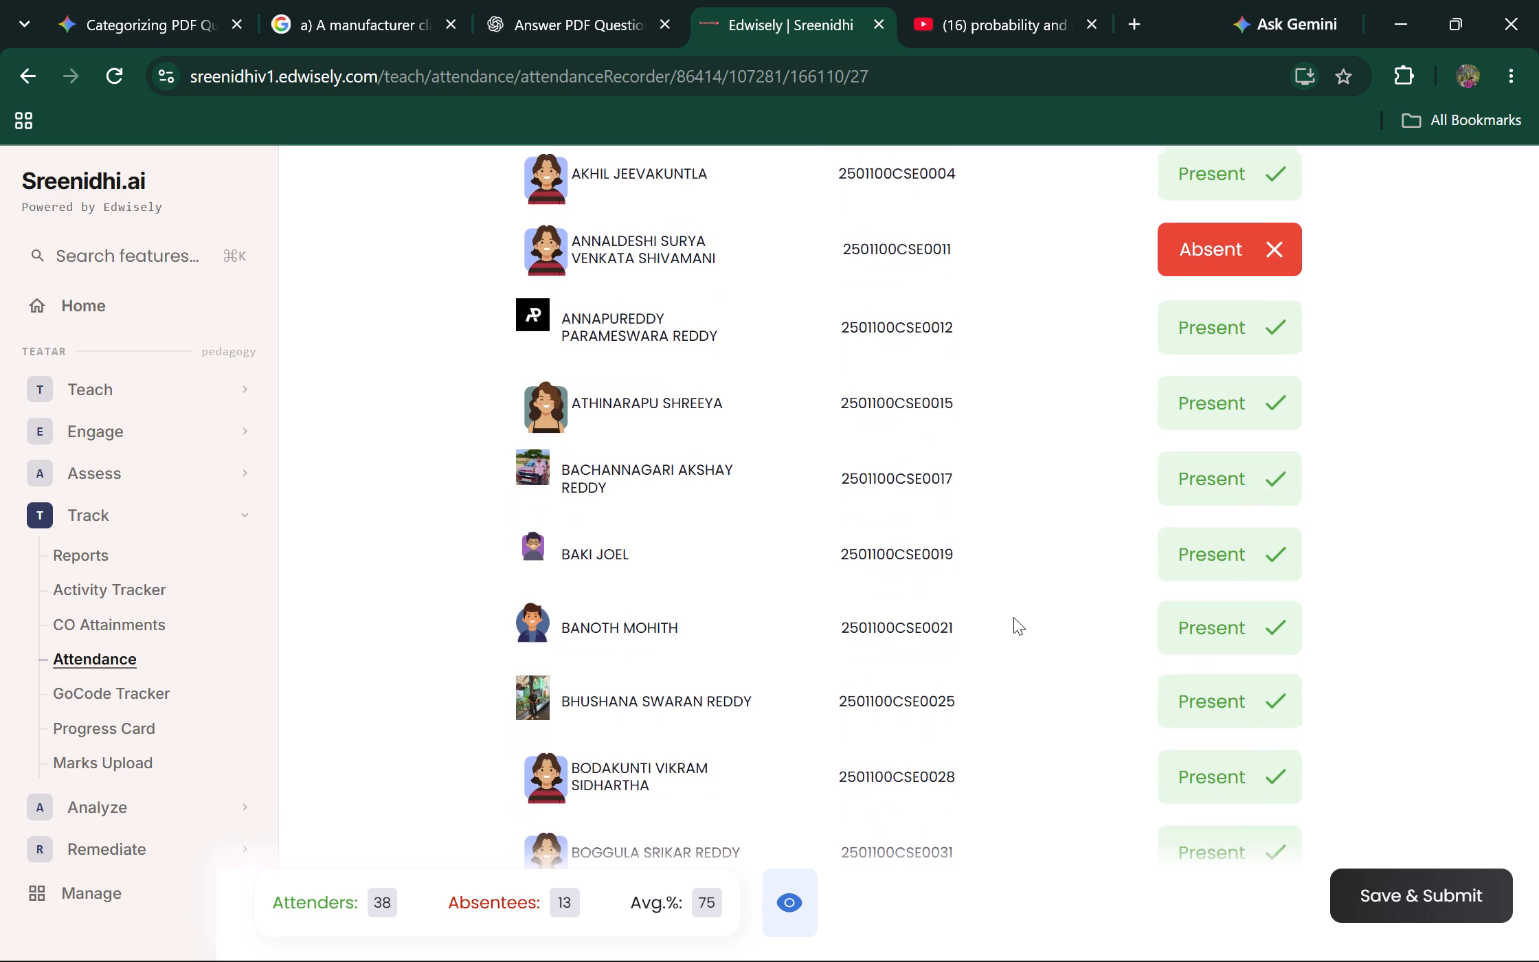
scroll(1013, 617, down, 3)
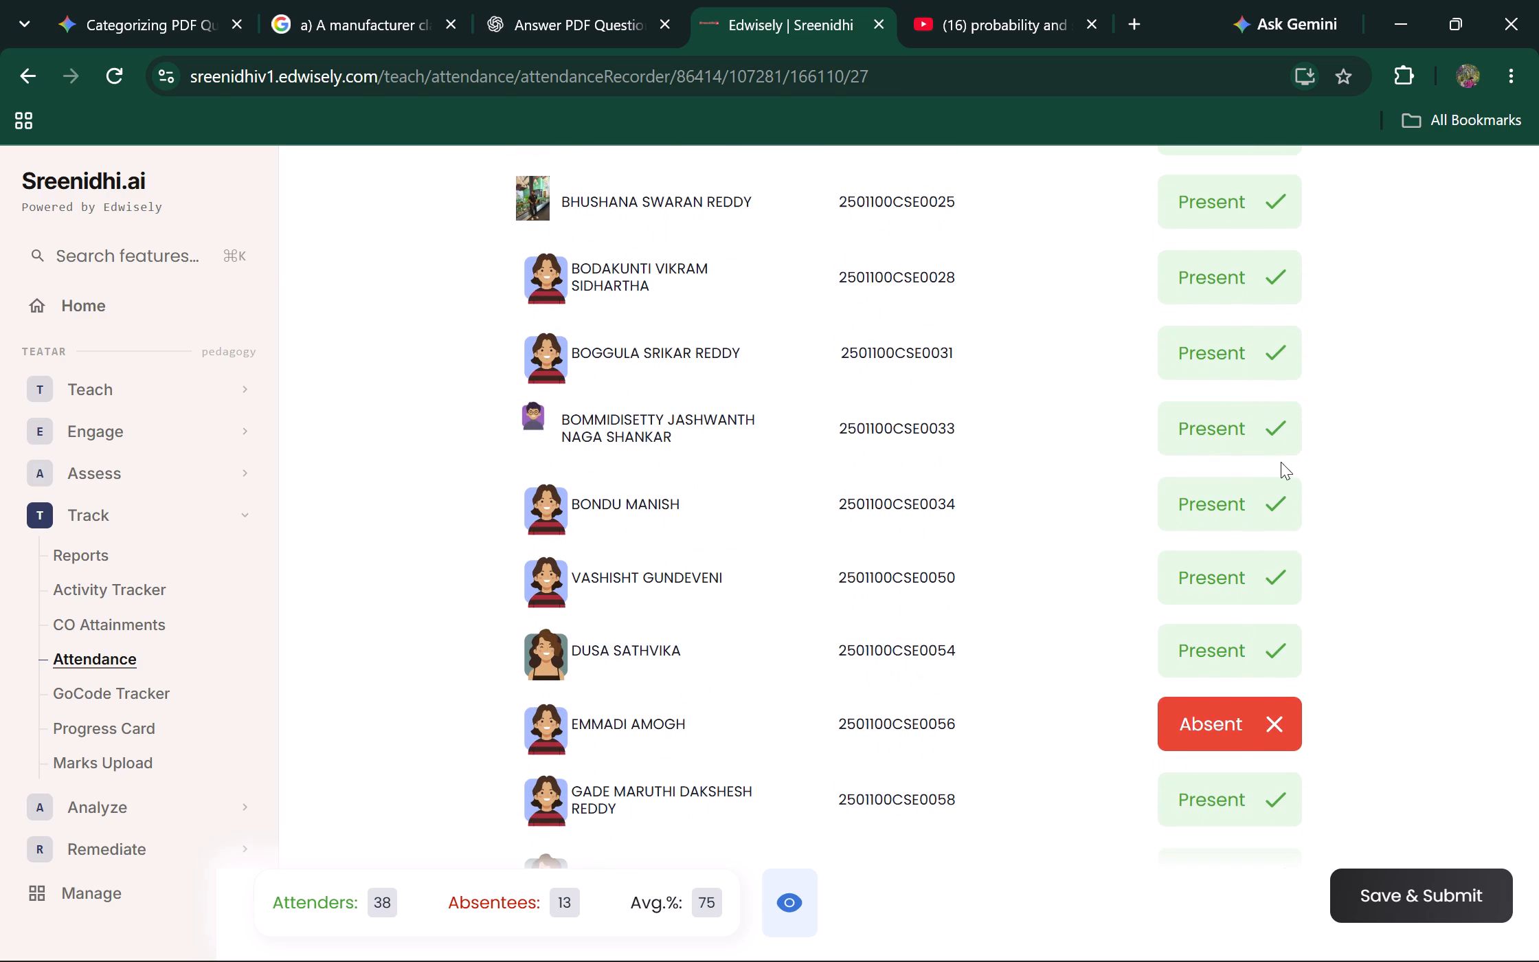
click(1242, 436)
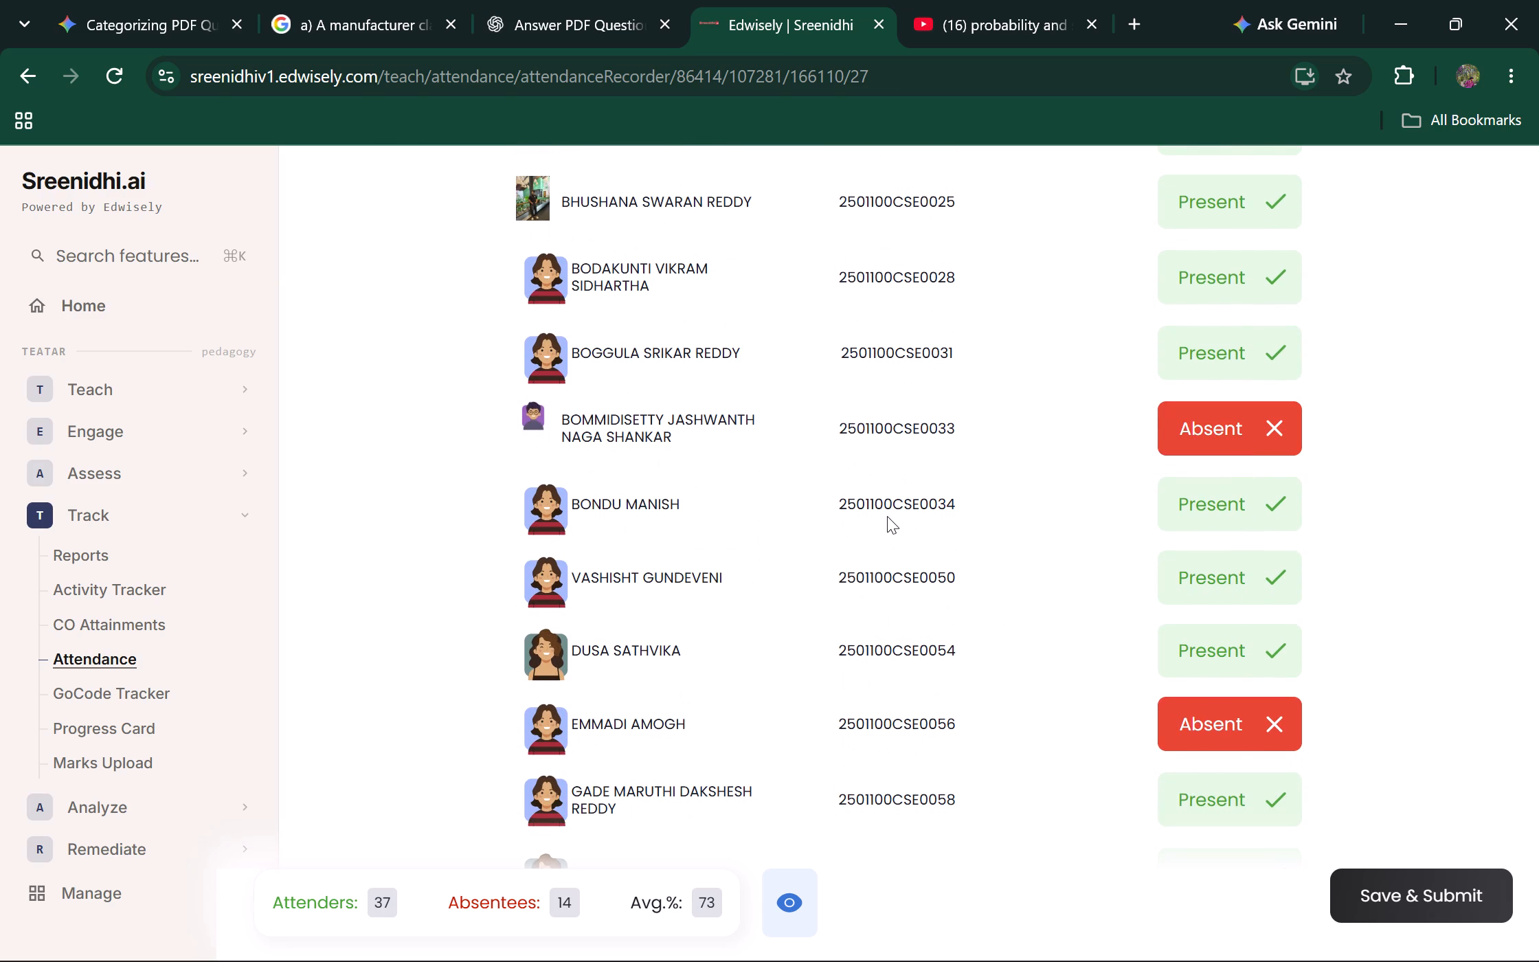
scroll(887, 516, up, 9)
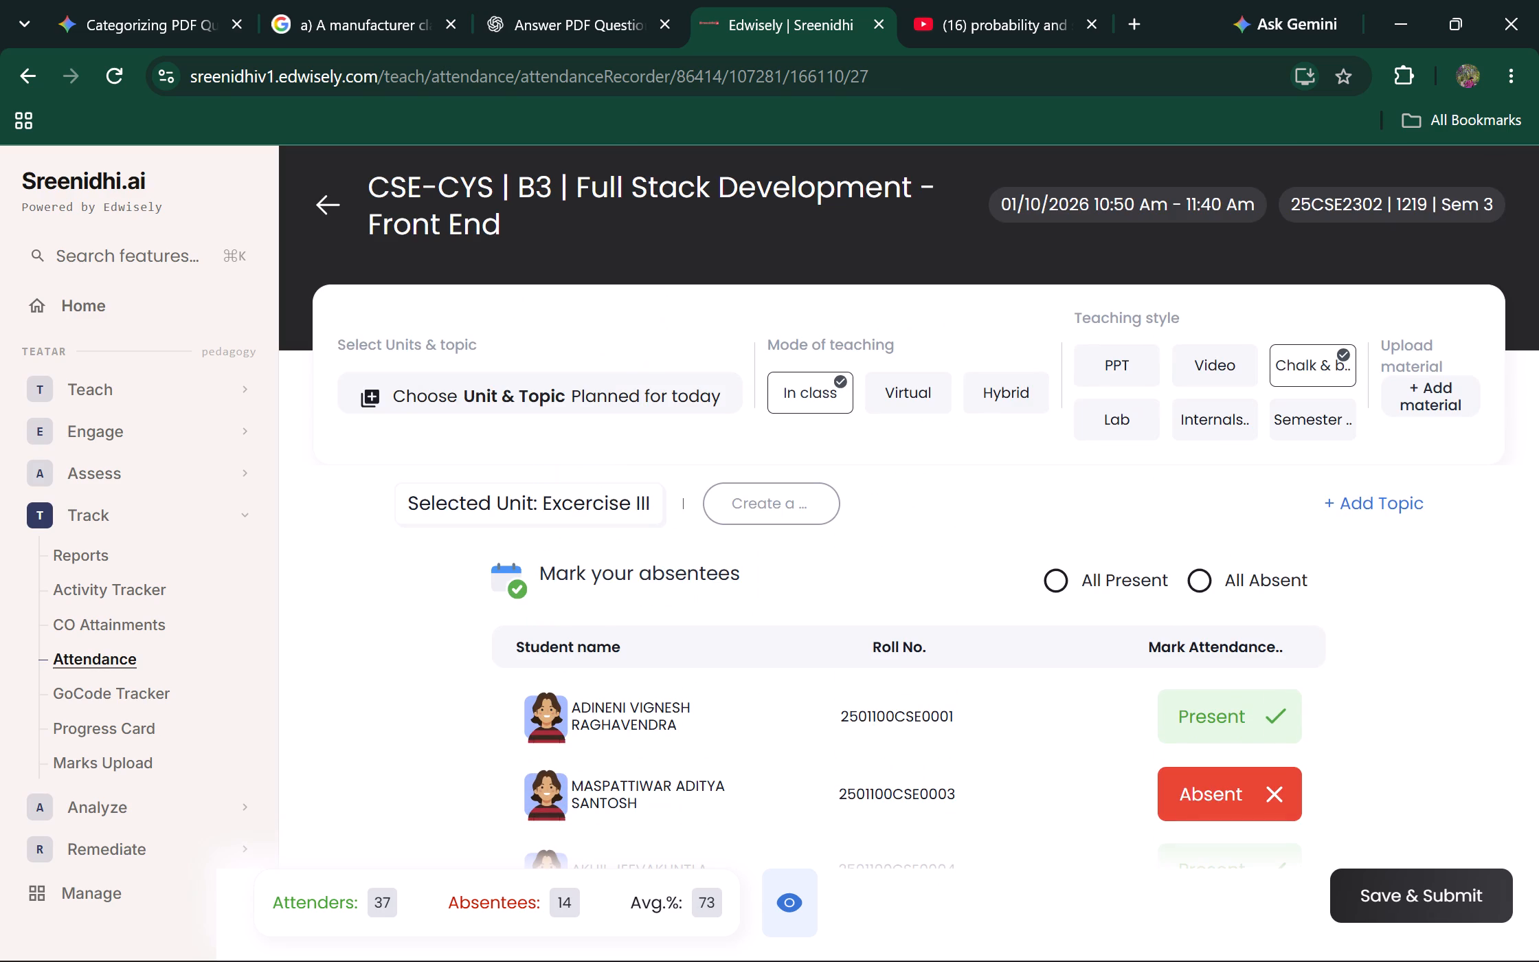
click(1393, 873)
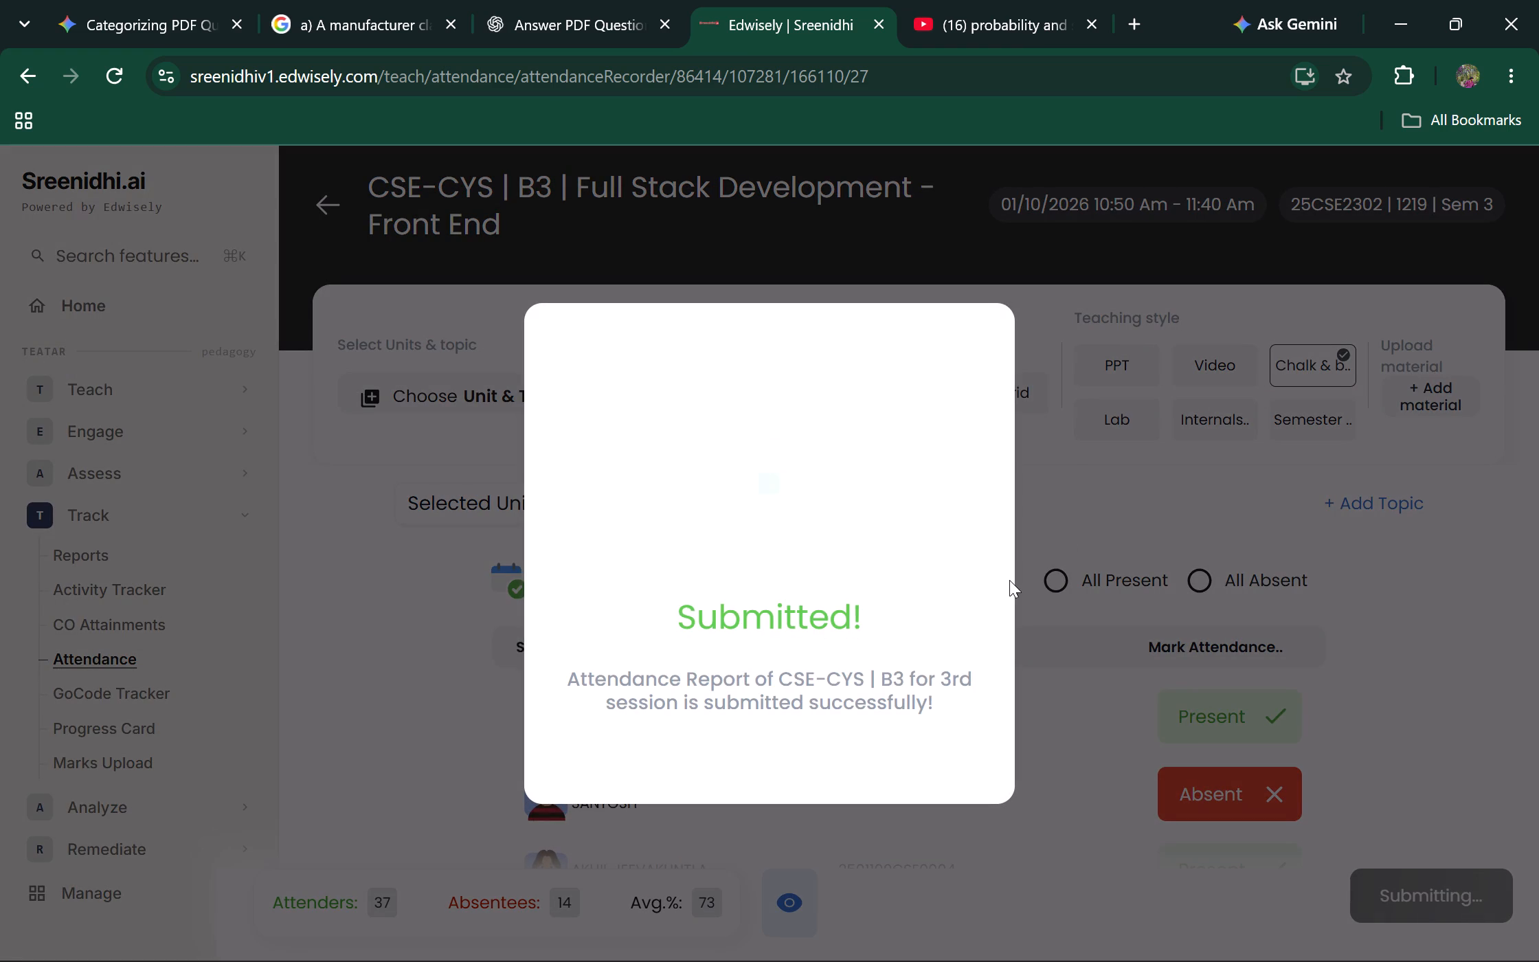
click(1164, 424)
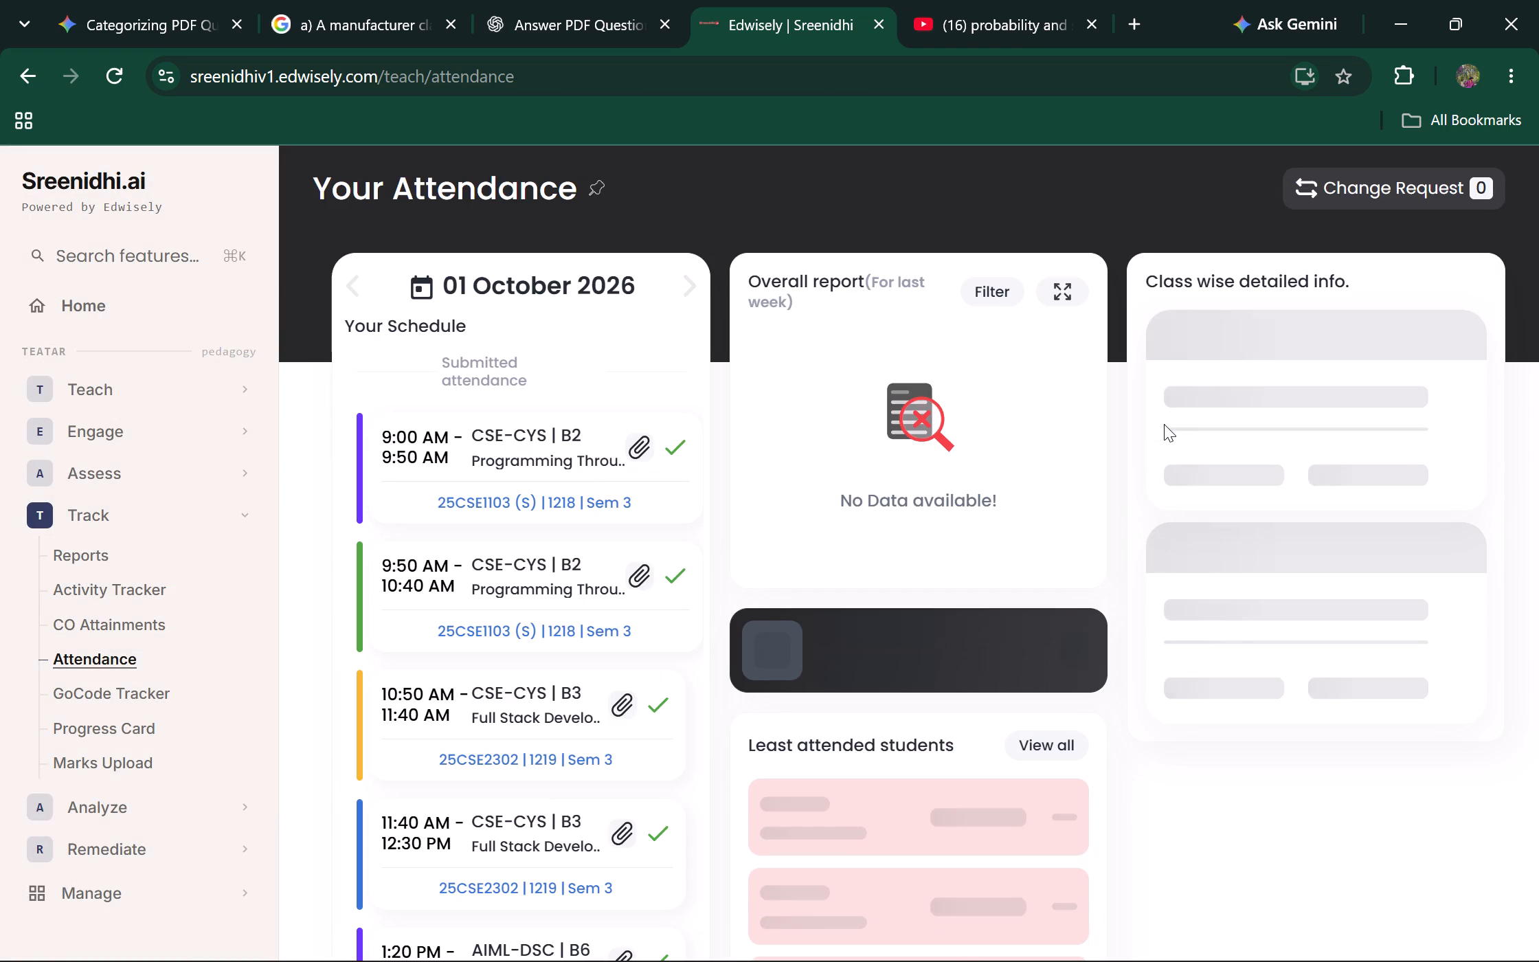
Open the 1 October 11:40 AM–12:30 PM CSE-CYS B3 Full Stack Development attendance in the recorder.
scroll(568, 429, down, 1)
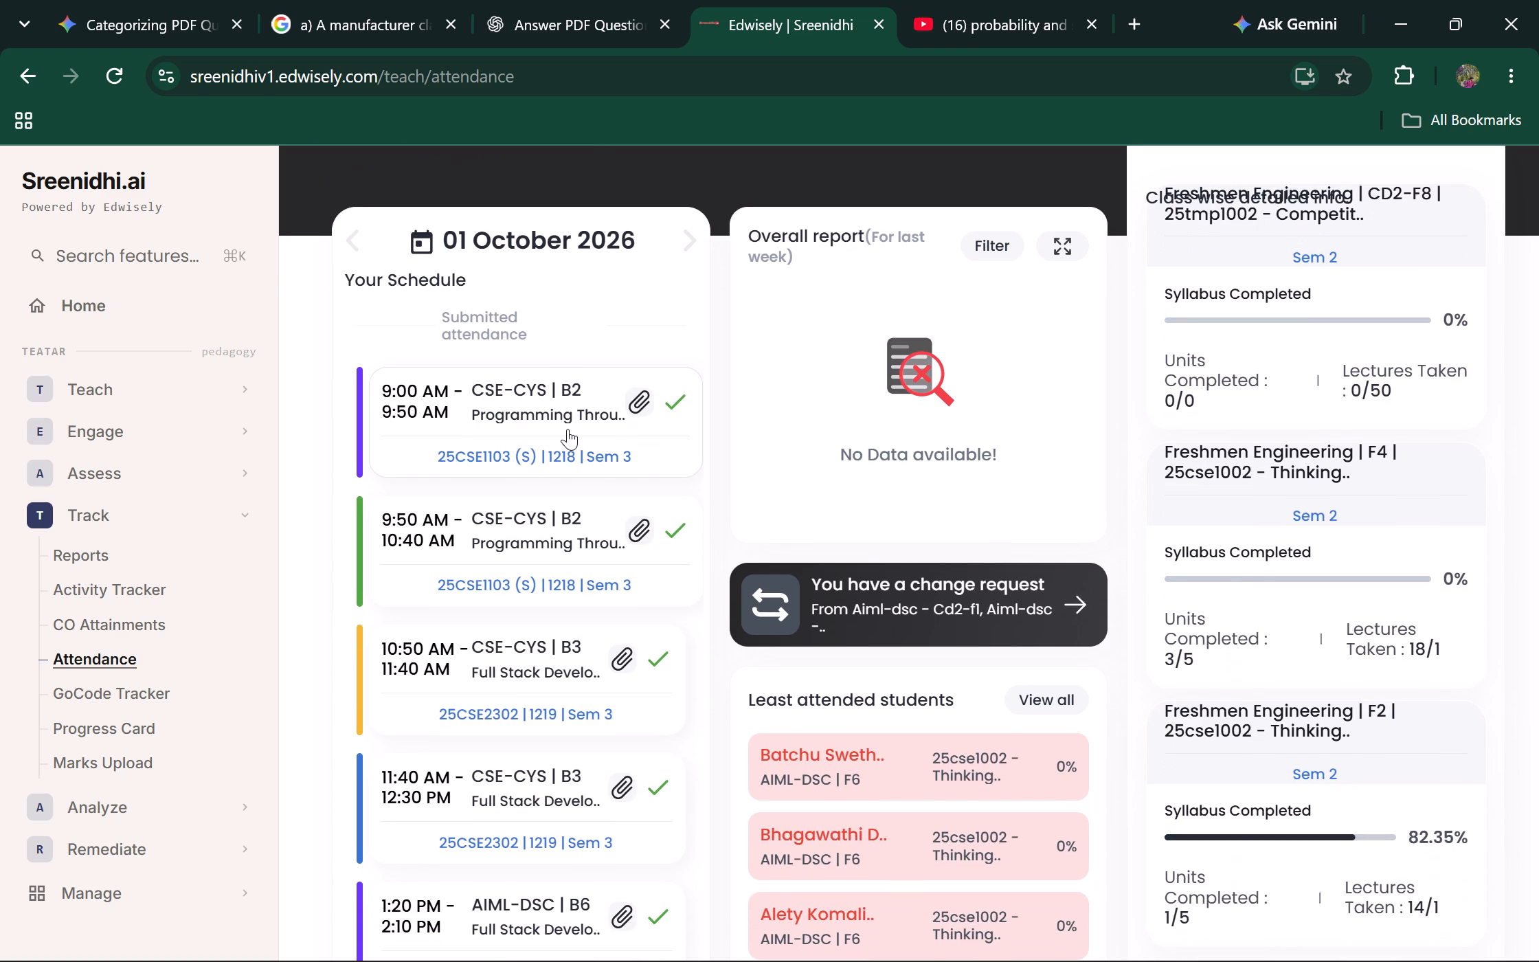
scroll(576, 636, down, 2)
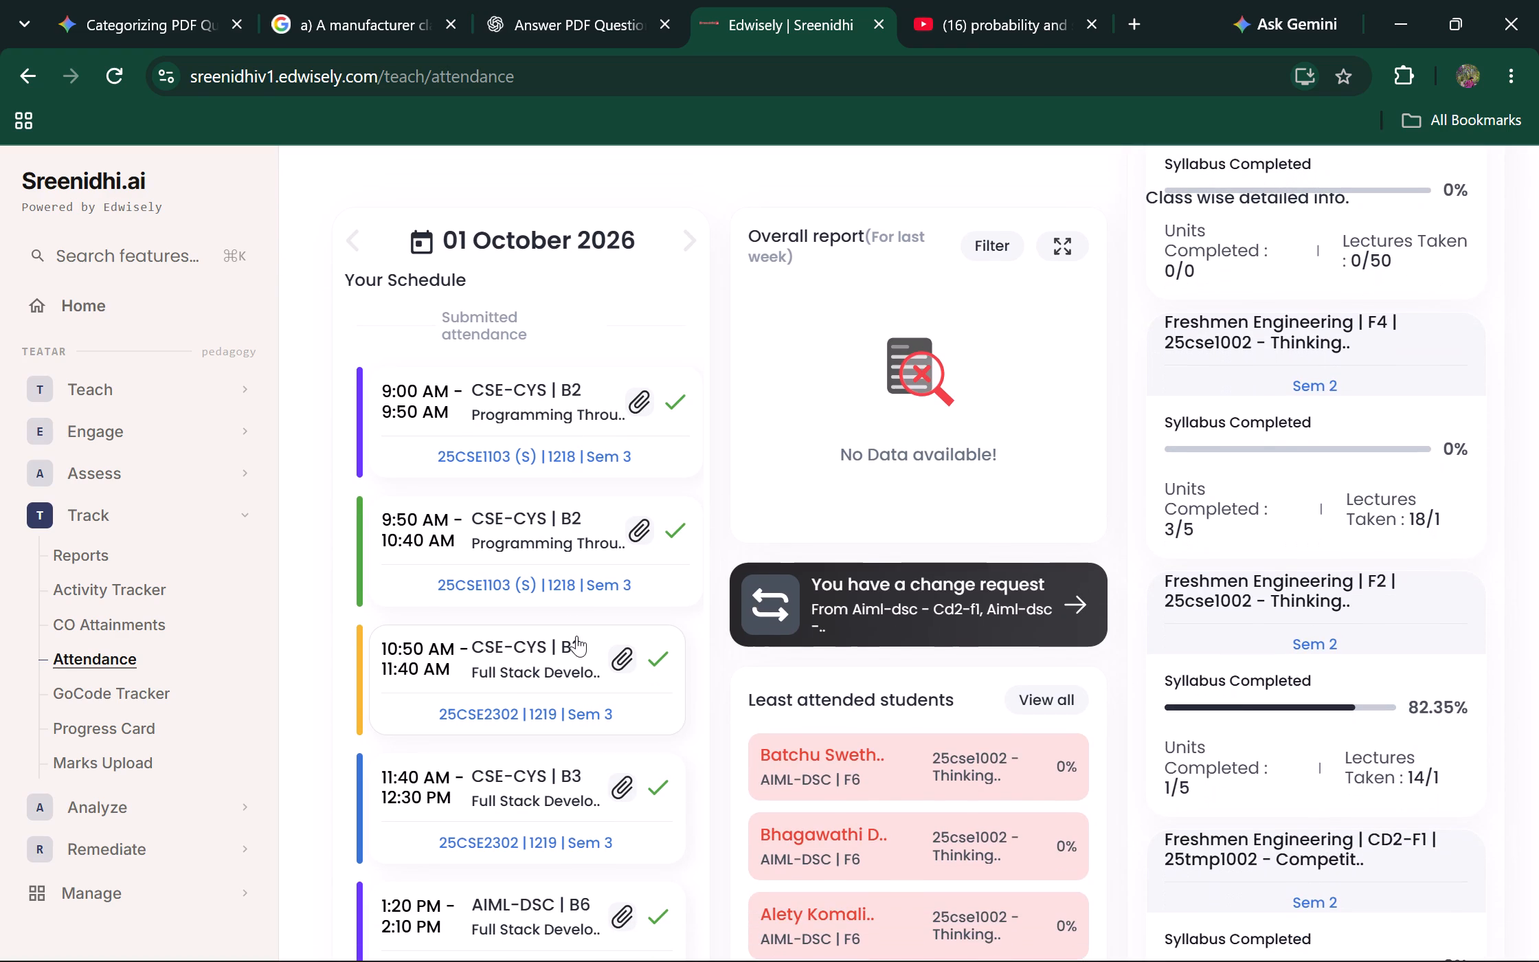
click(577, 785)
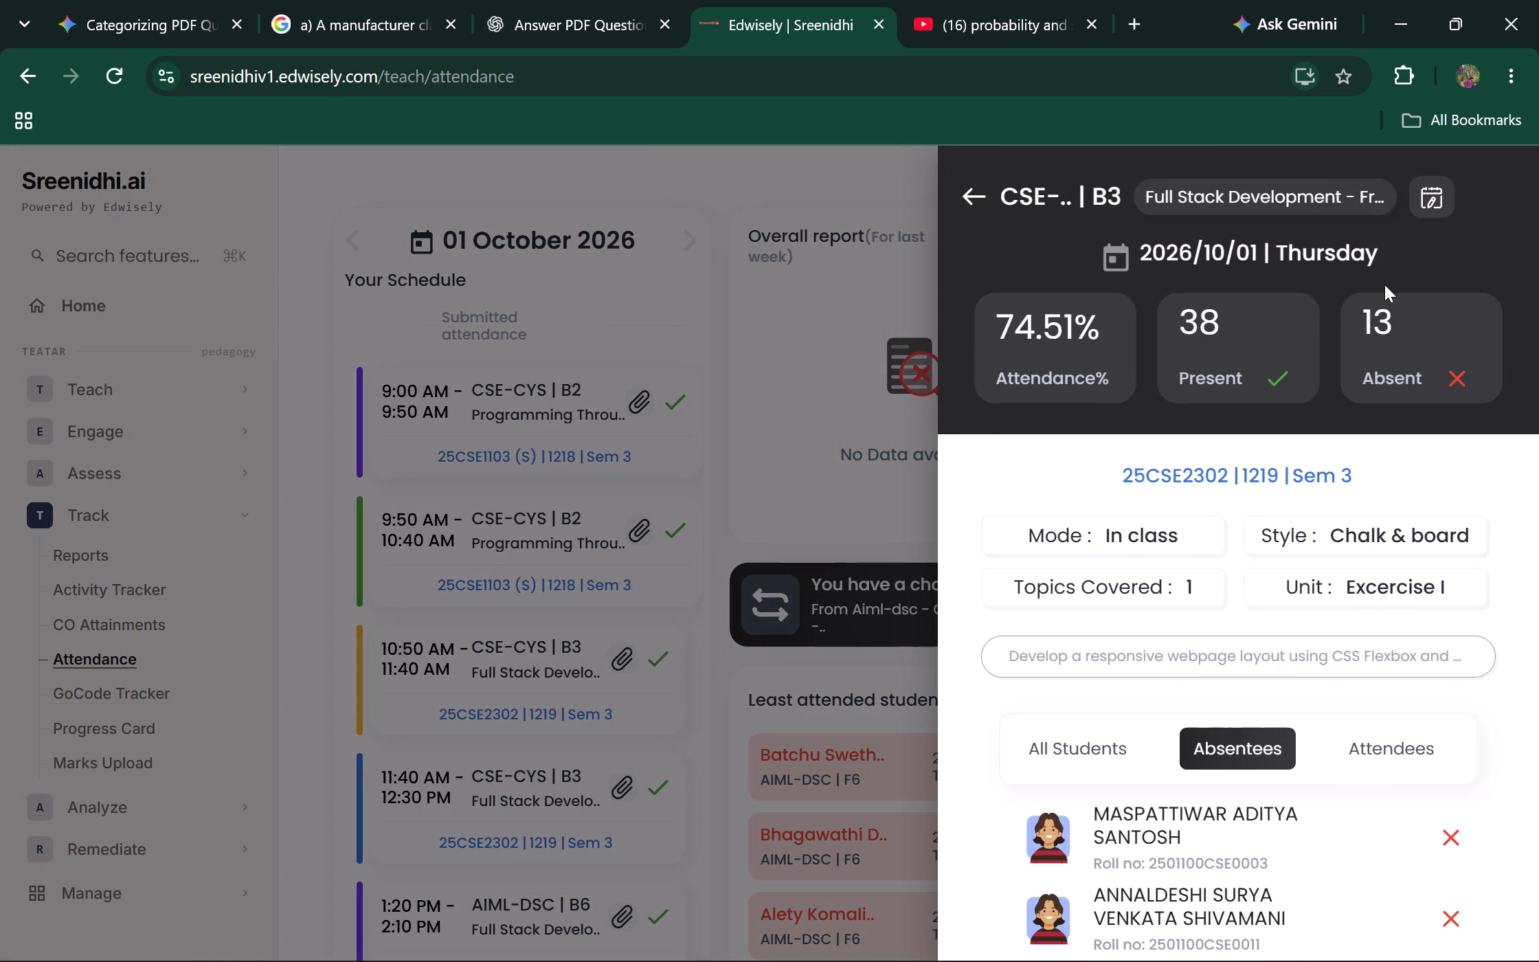
click(1431, 199)
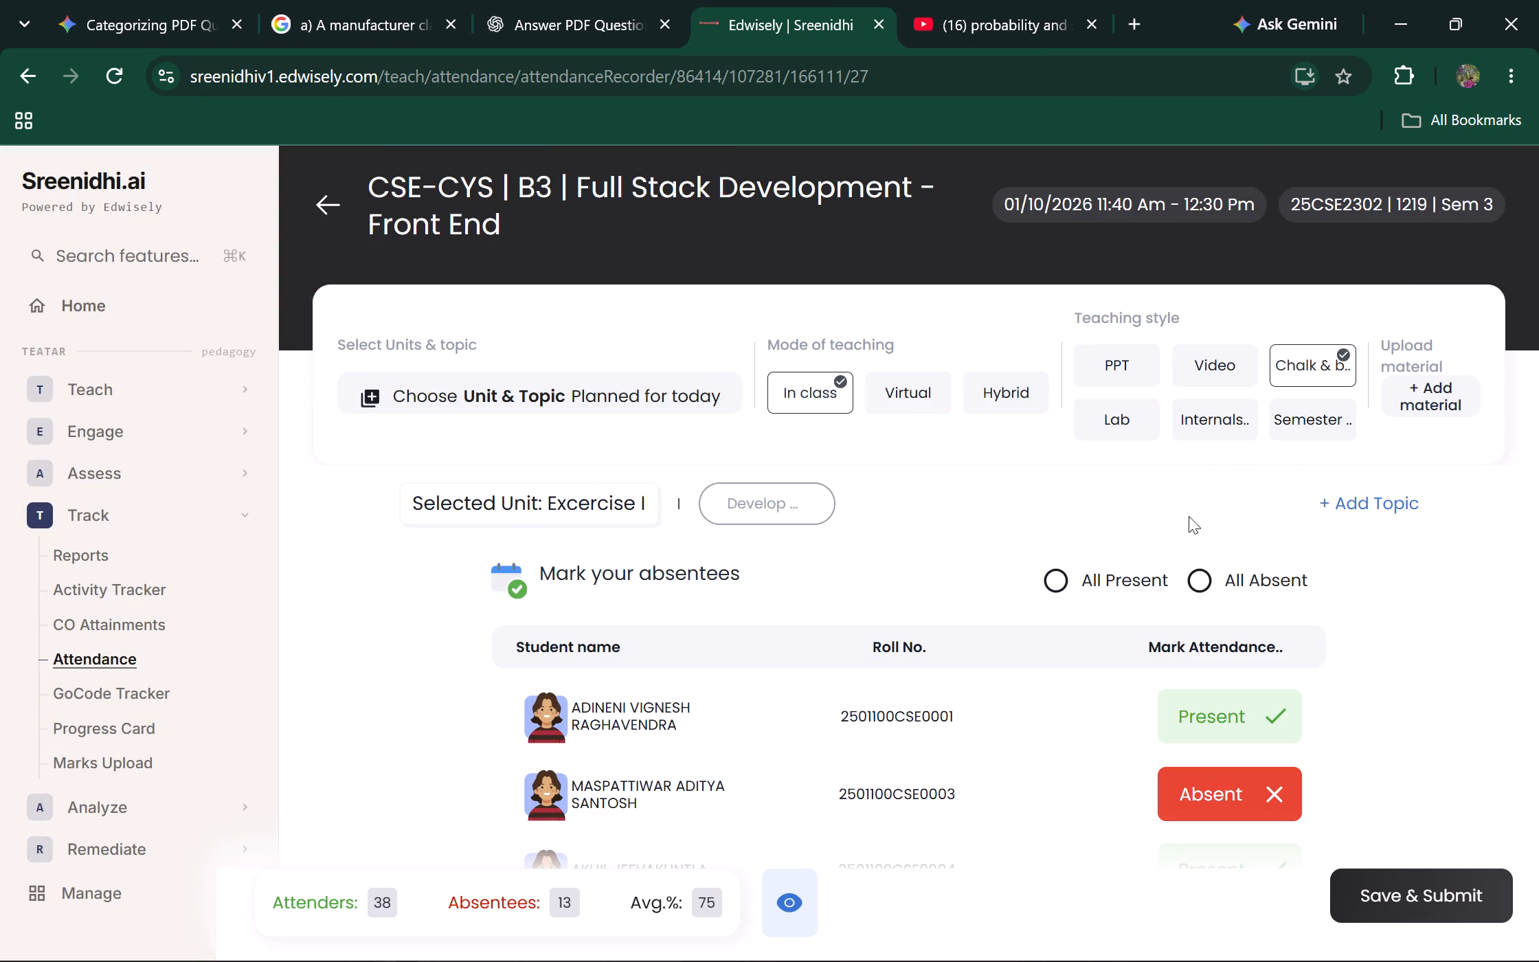
Mark the same student, roll number ending in 0033, absent for the 11:40 AM–12:30 PM class, submit the attendance and return to the overview.
scroll(1179, 710, down, 7)
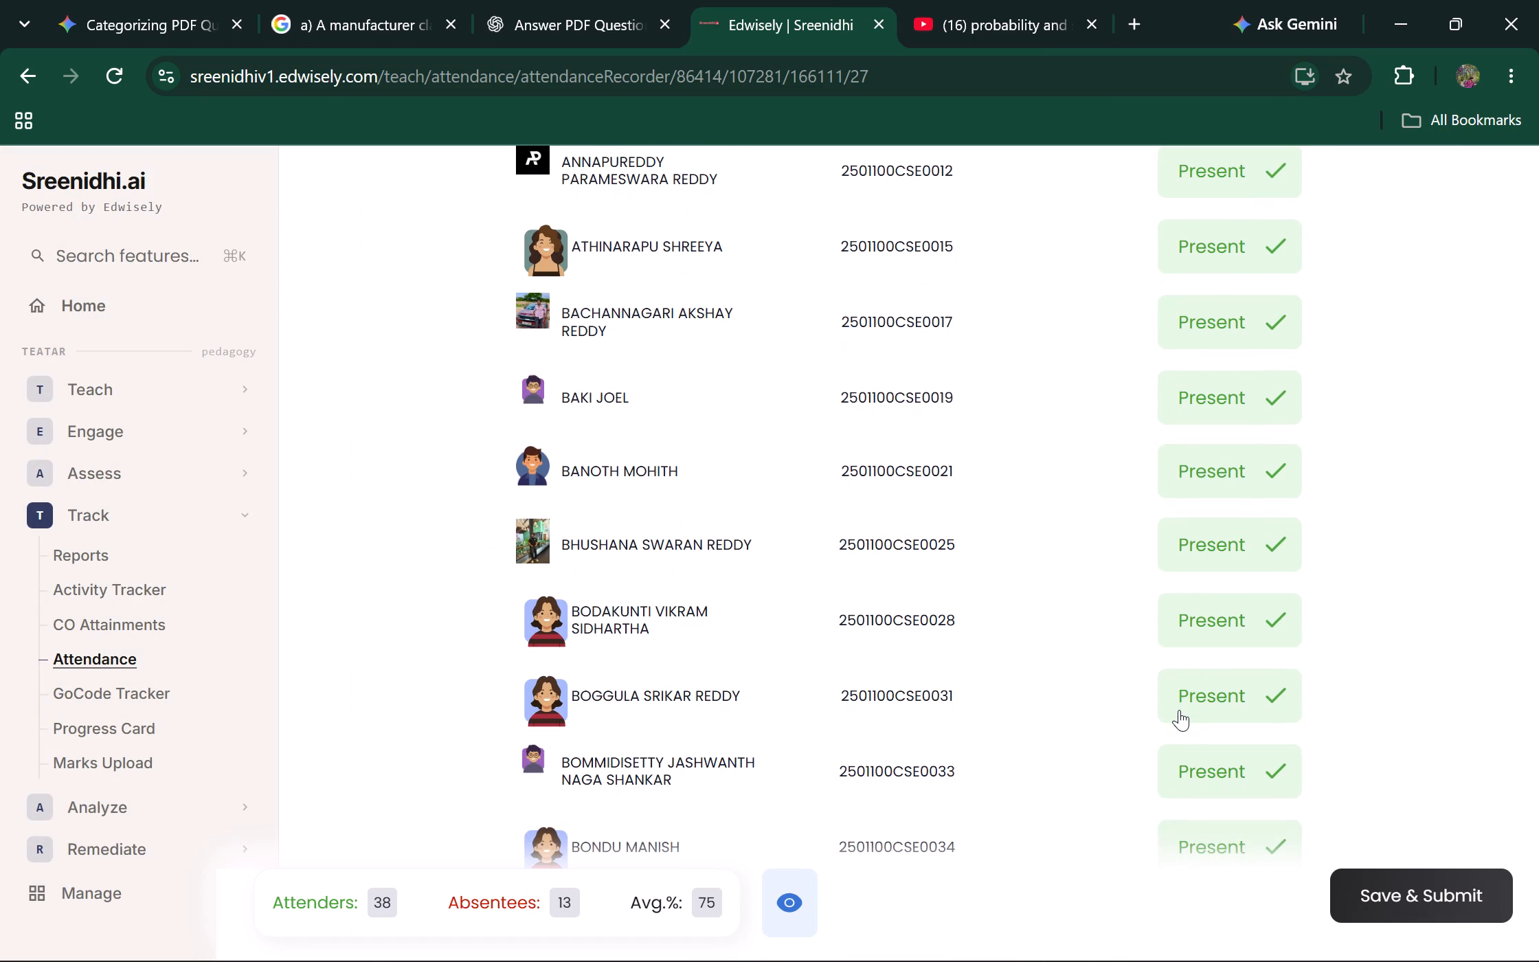
scroll(1179, 710, down, 1)
scroll(846, 616, down, 1)
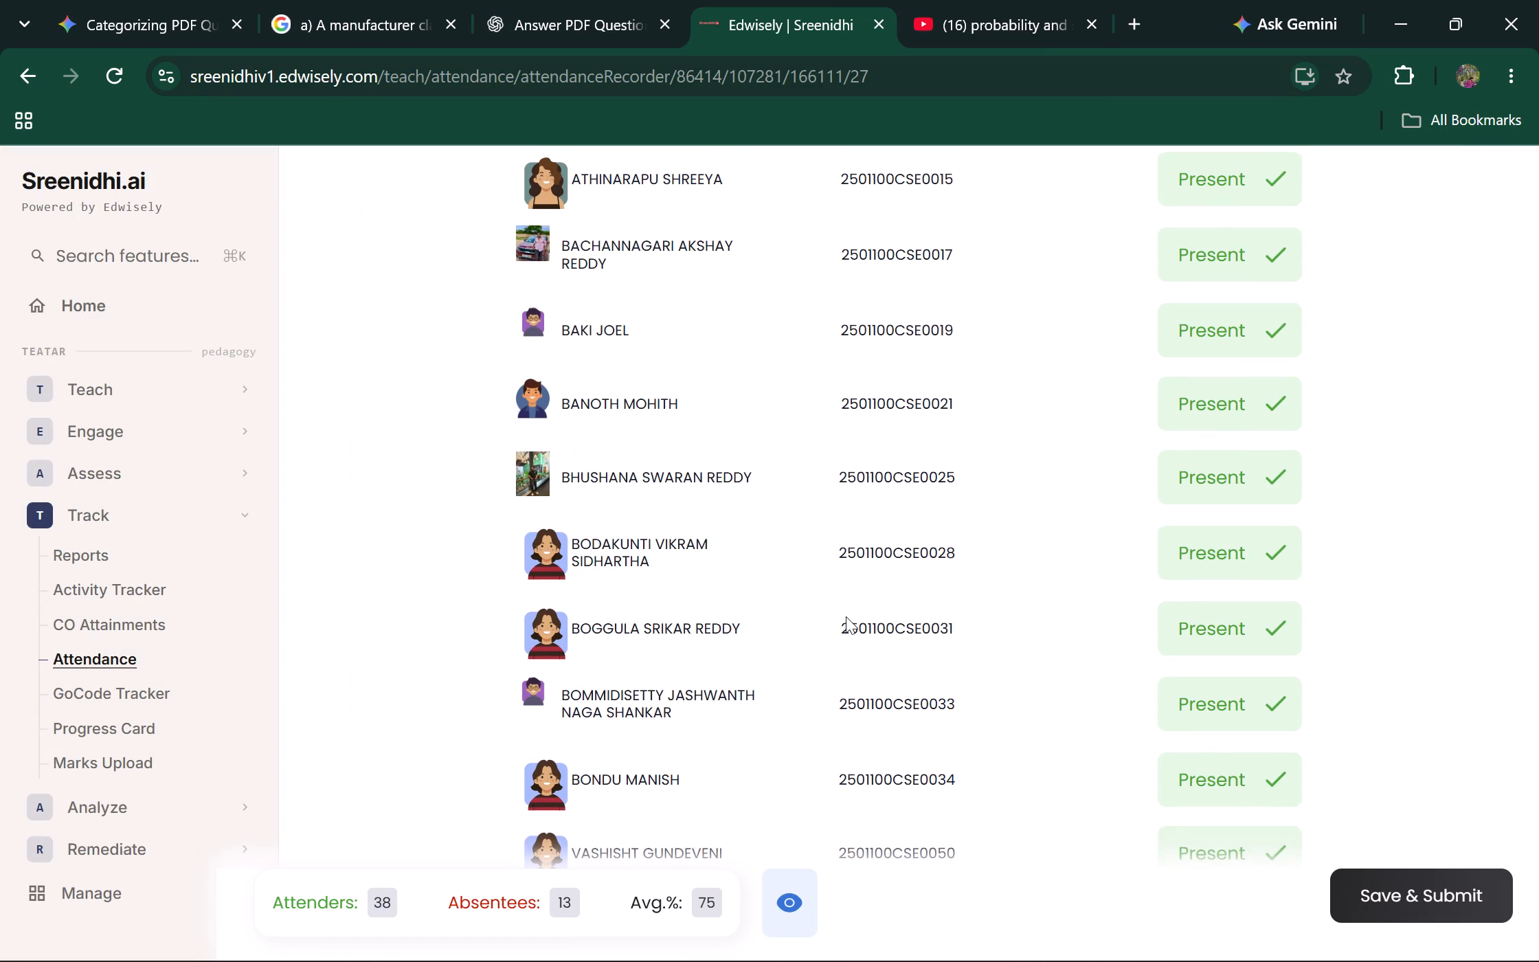
scroll(846, 616, down, 1)
click(1203, 659)
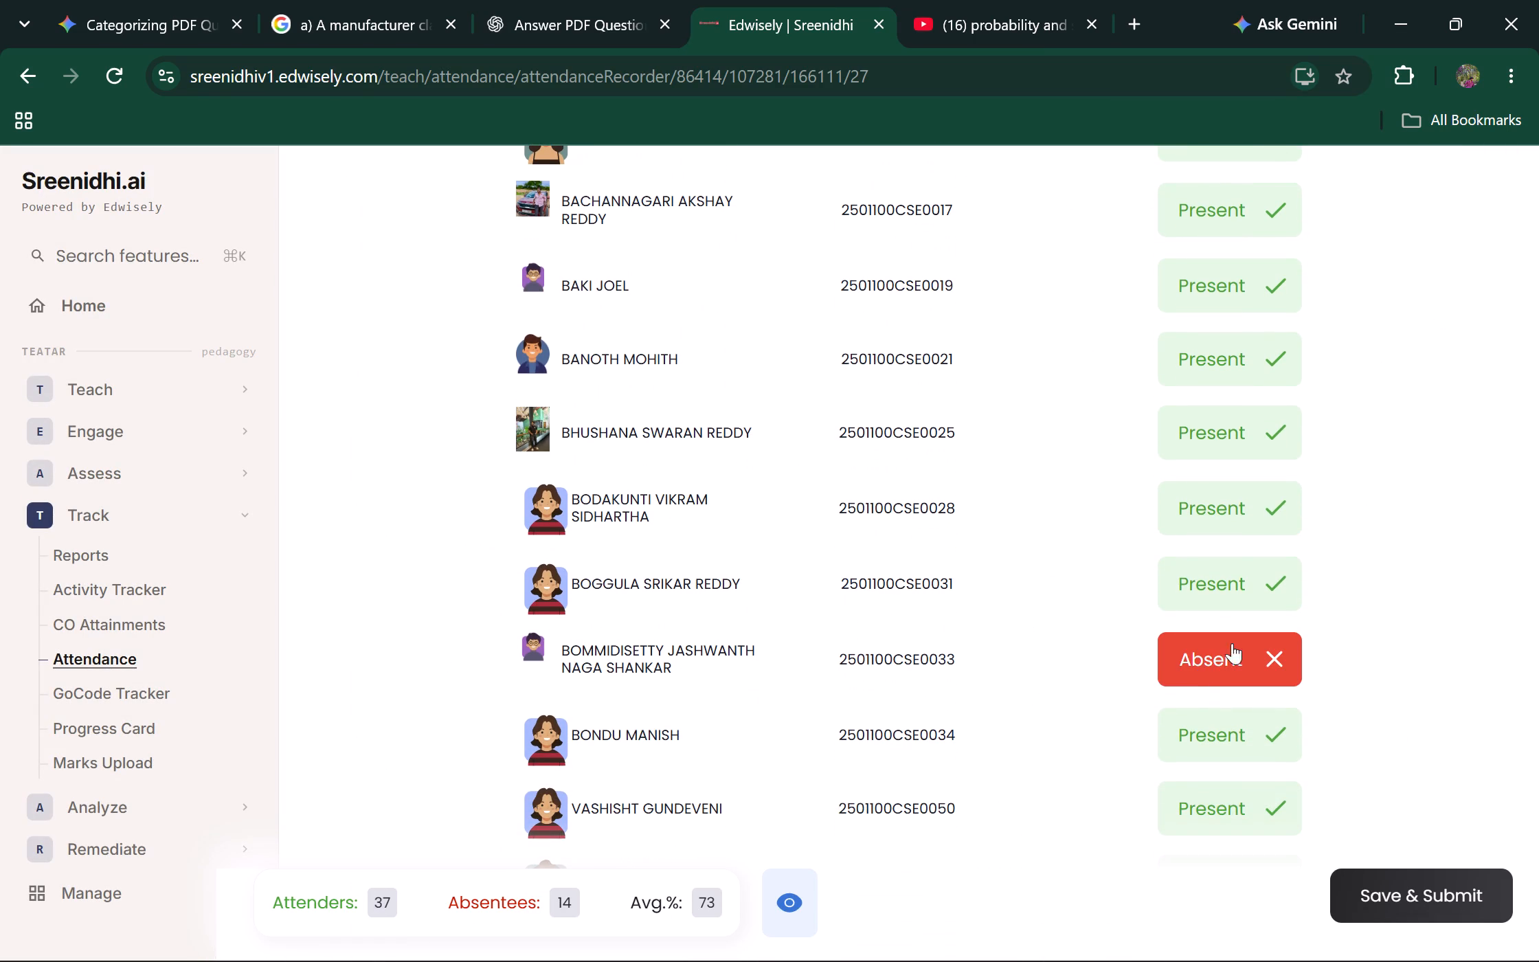
scroll(1038, 387, up, 8)
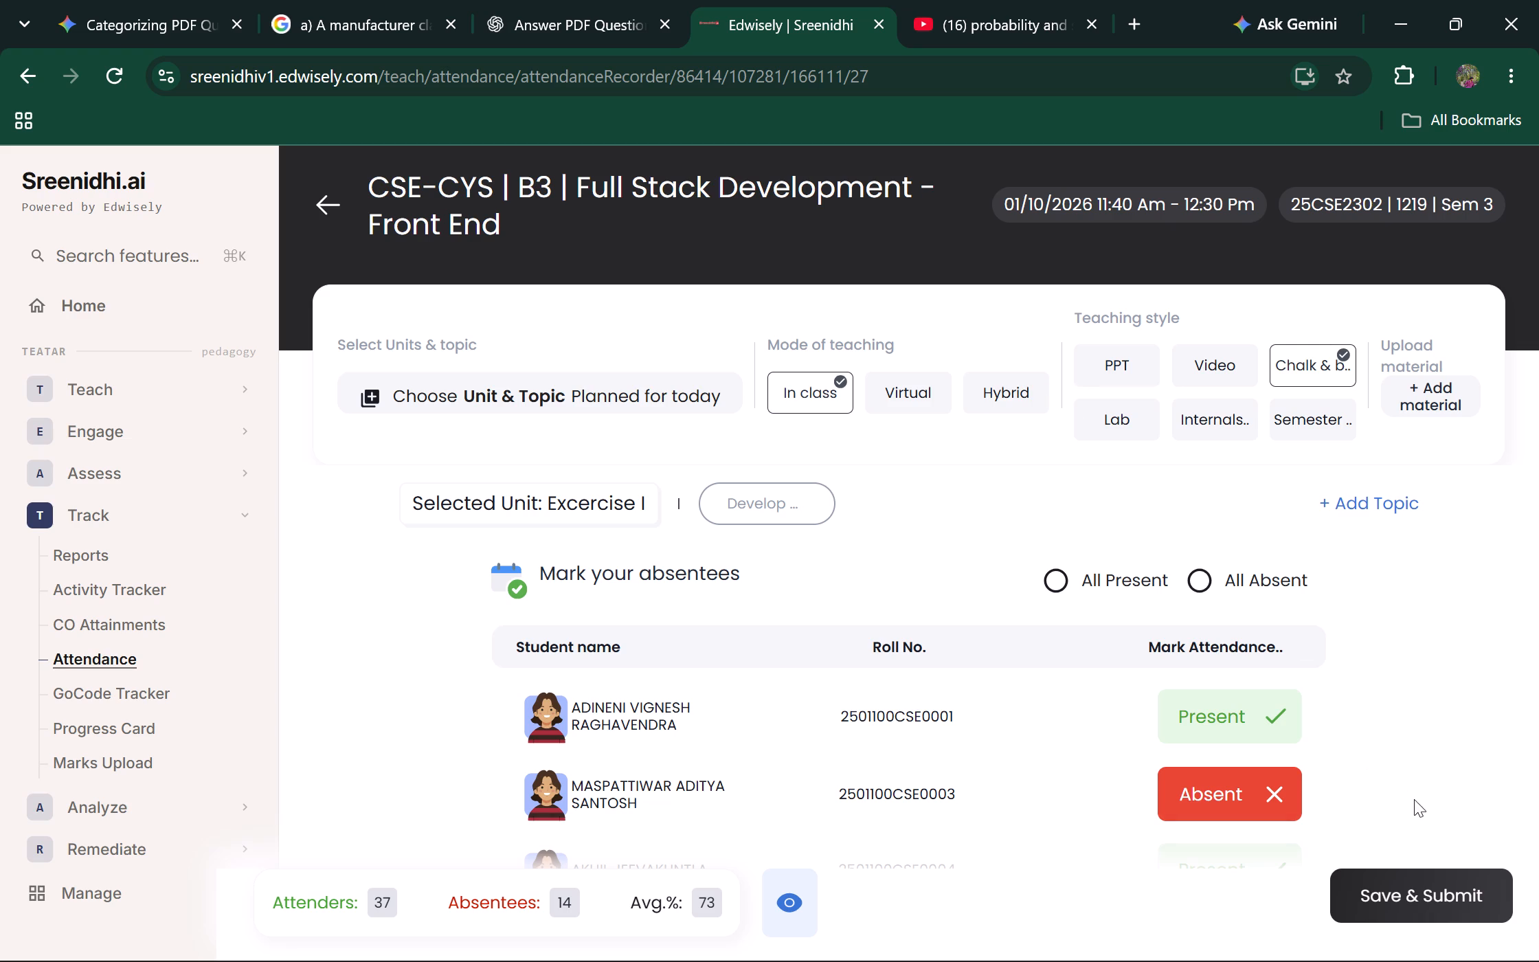
click(1386, 892)
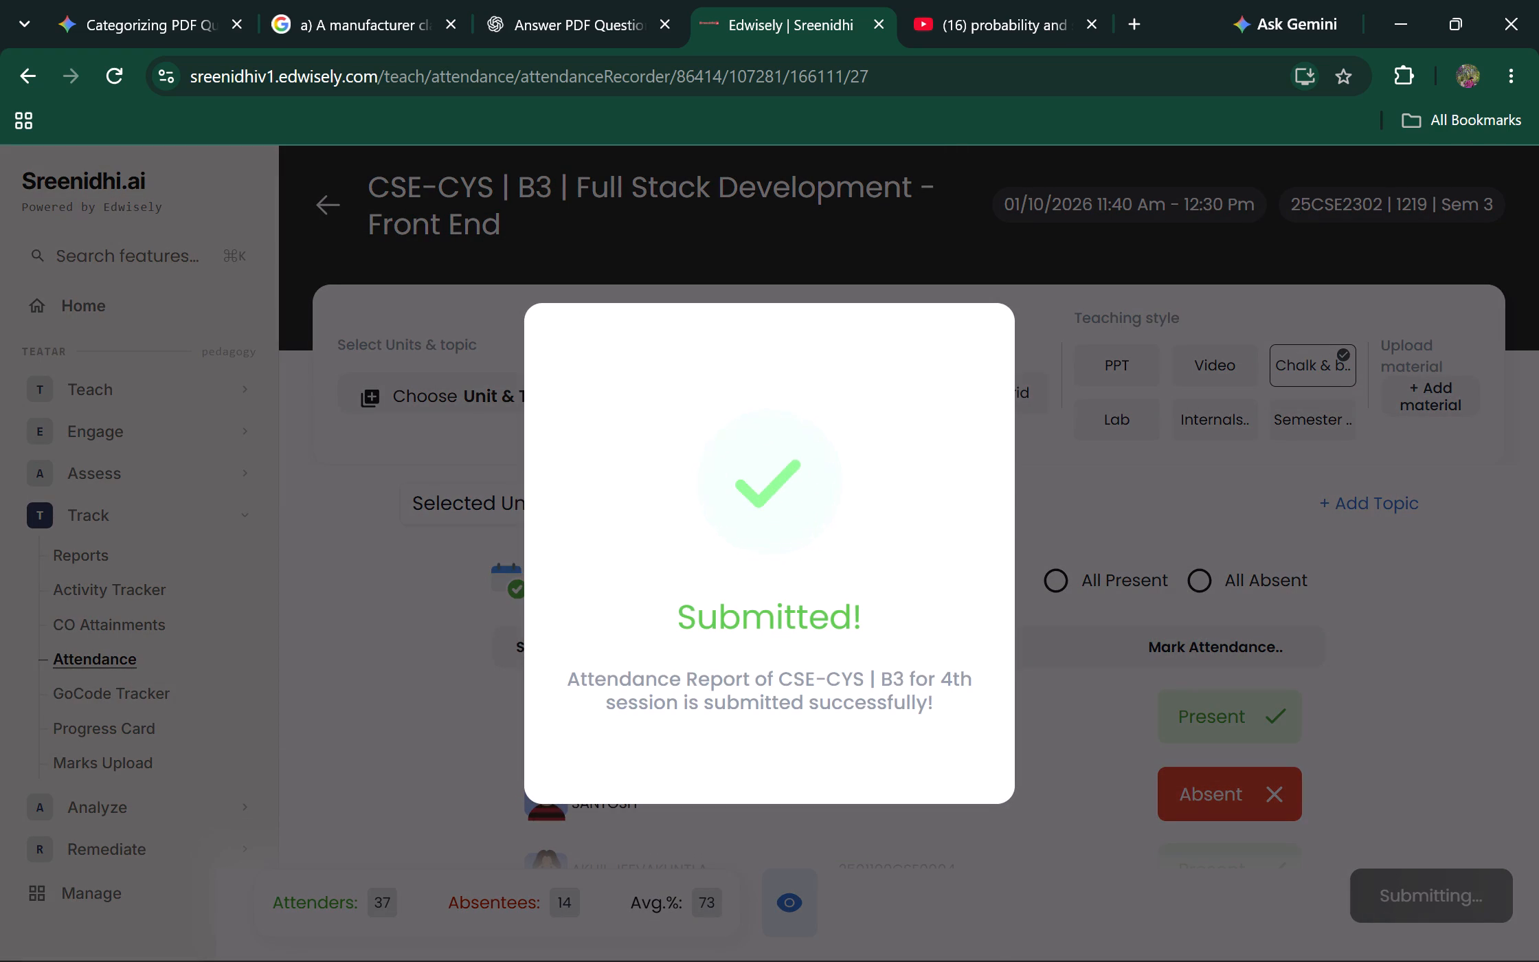
click(335, 412)
click(318, 205)
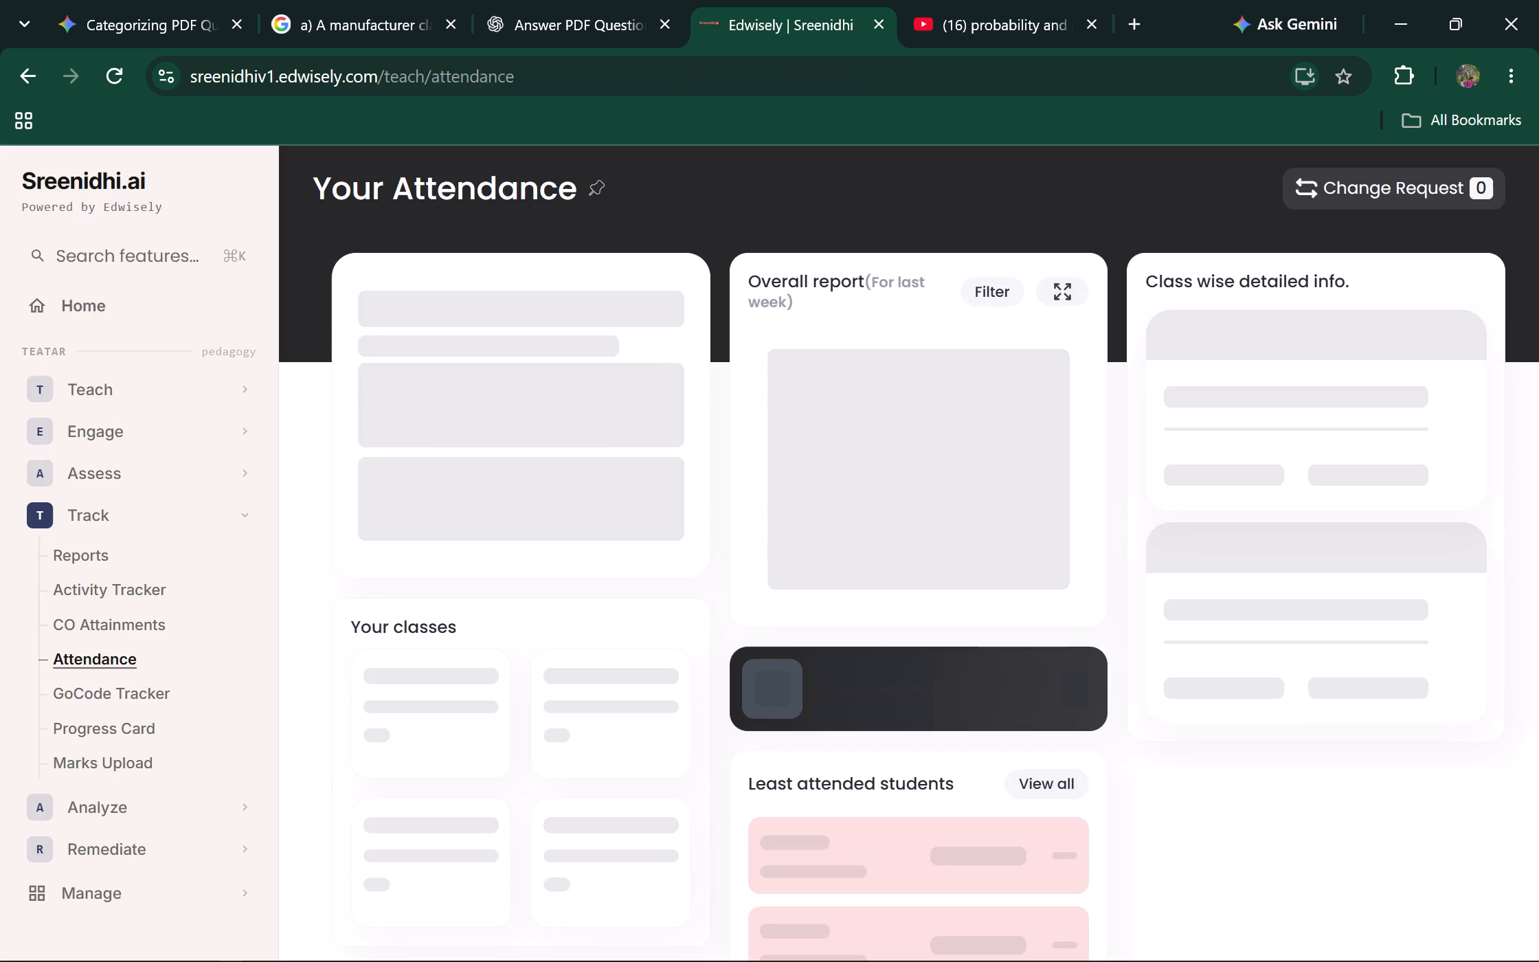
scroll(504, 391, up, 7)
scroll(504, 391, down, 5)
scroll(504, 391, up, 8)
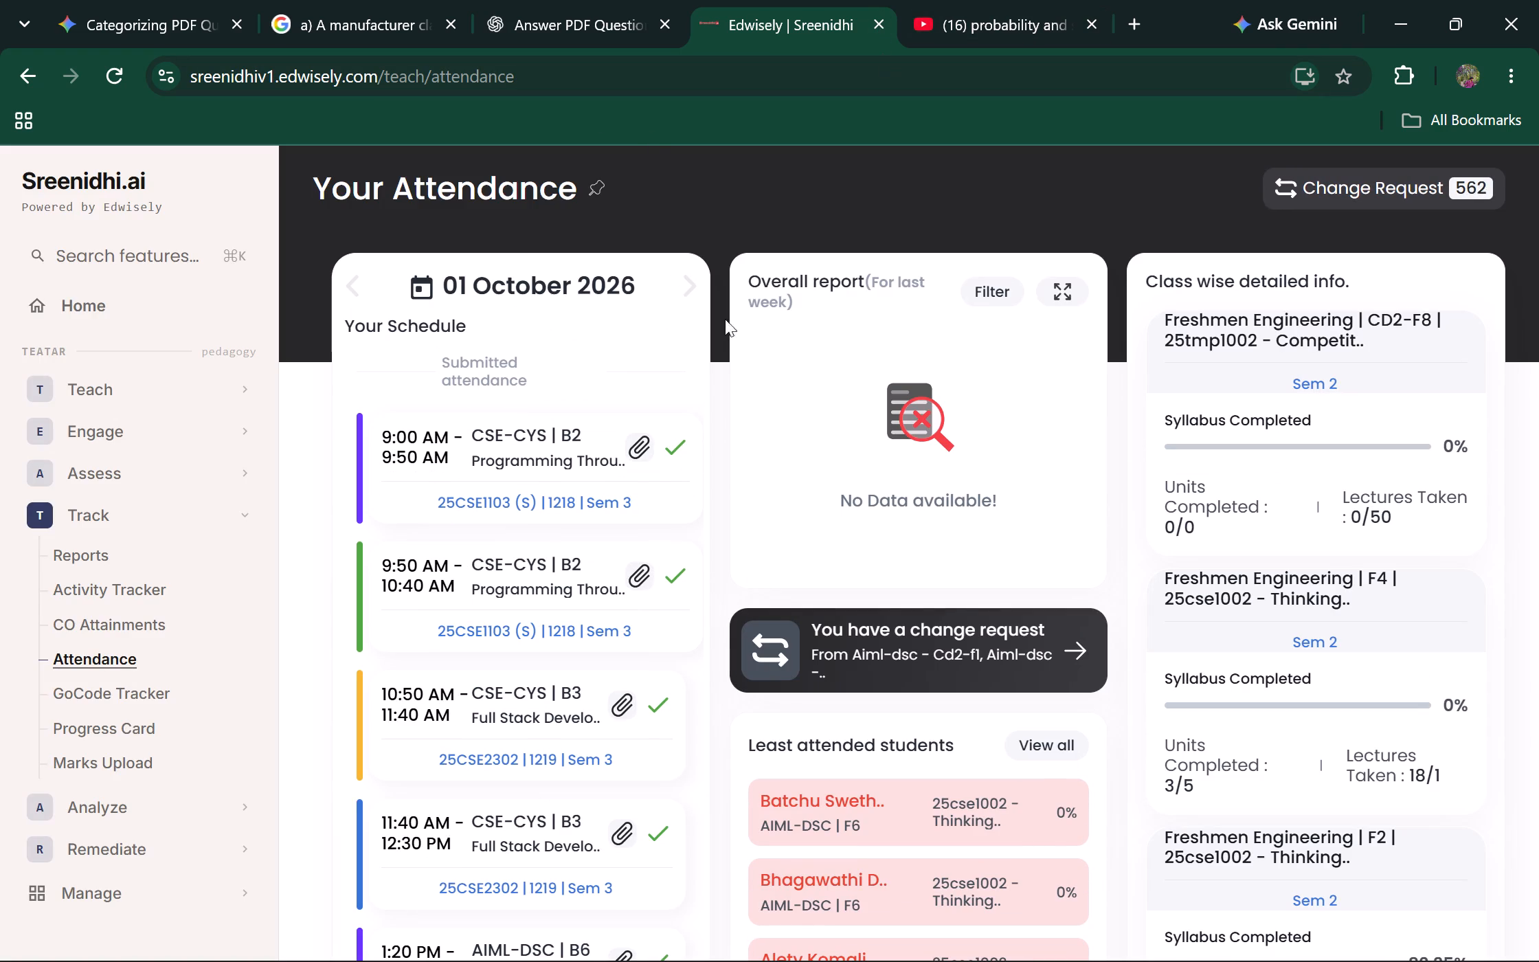